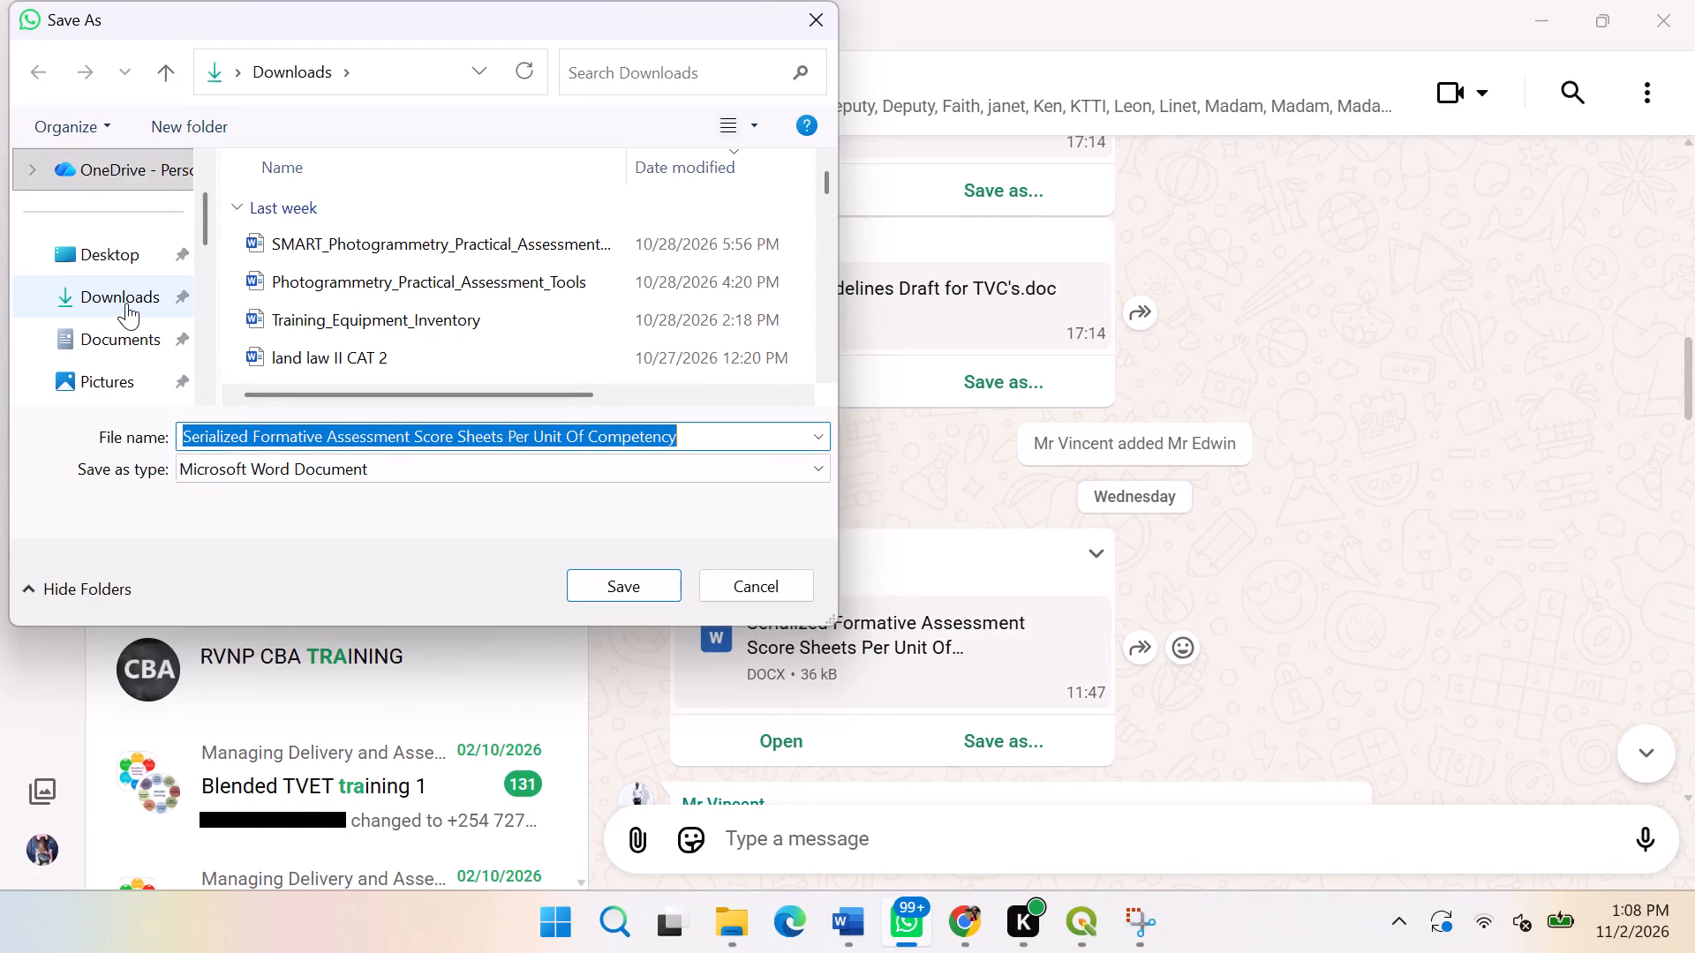
# Switch the save location for the Serialized Formative Assessment Score Sheets document to the New Volume (E:) drive.
pyautogui.scroll(-3, 126, 303)
pyautogui.click(121, 326)
pyautogui.click(154, 334)
pyautogui.scroll(-3, 147, 334)
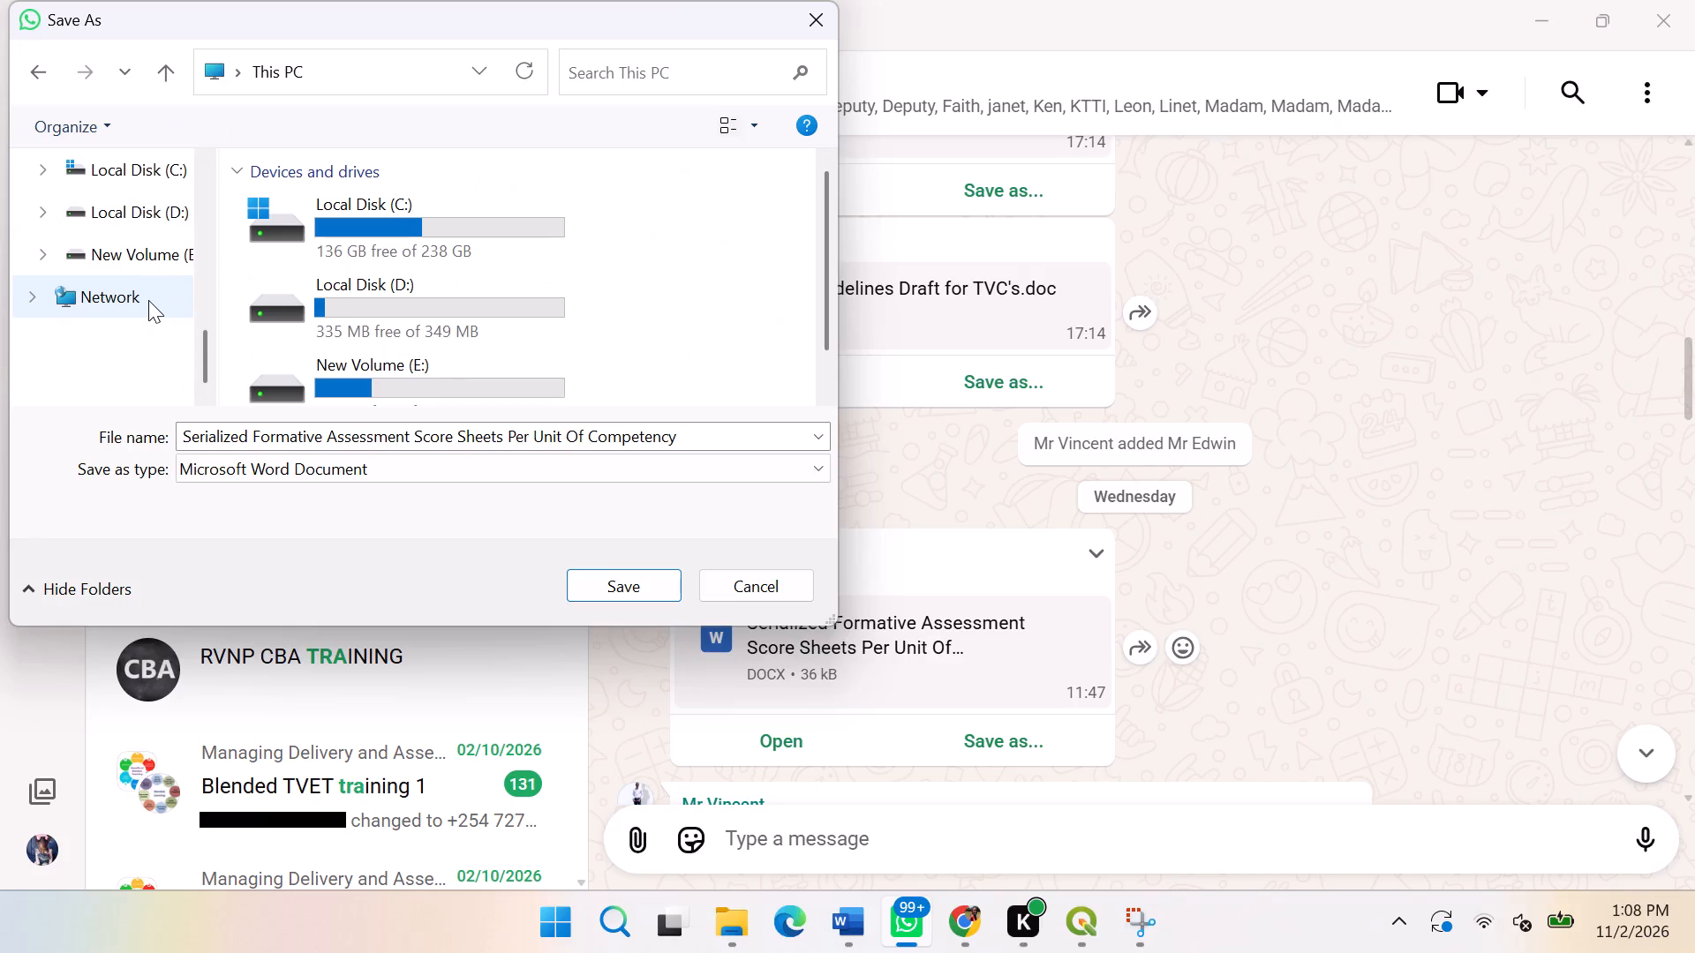
pyautogui.doubleClick(399, 384)
pyautogui.click(431, 369)
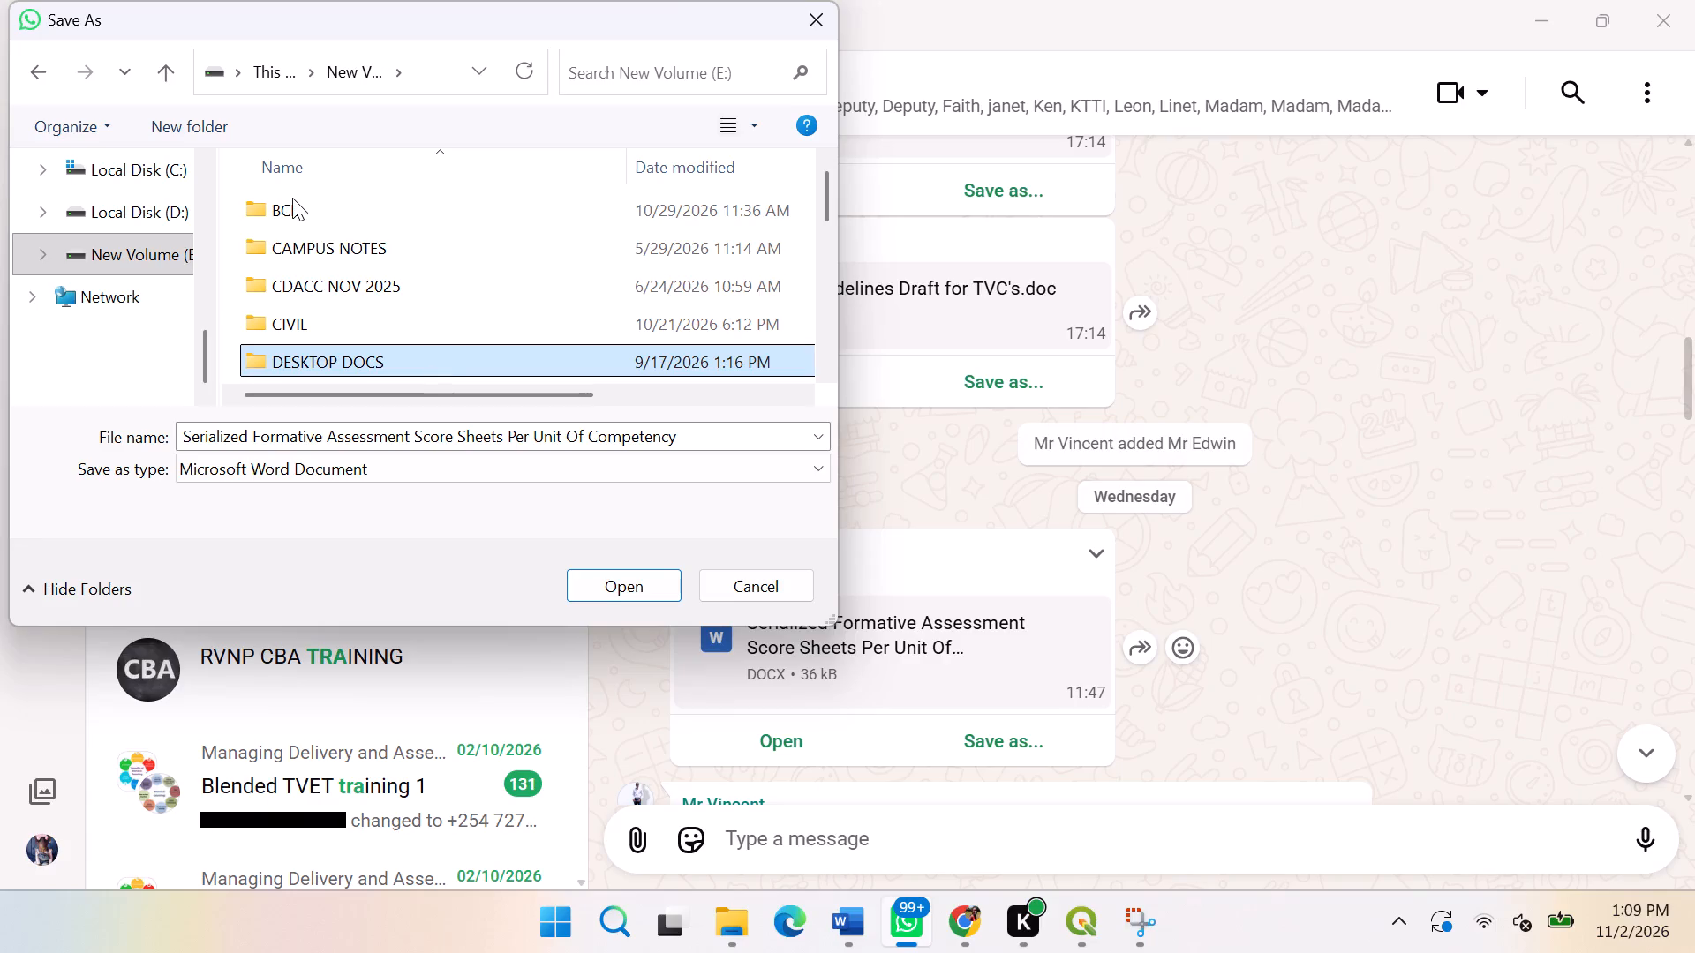
# Look through the folders on New Volume (E:) for a destination for the score sheets document.
pyautogui.scroll(-1, 456, 301)
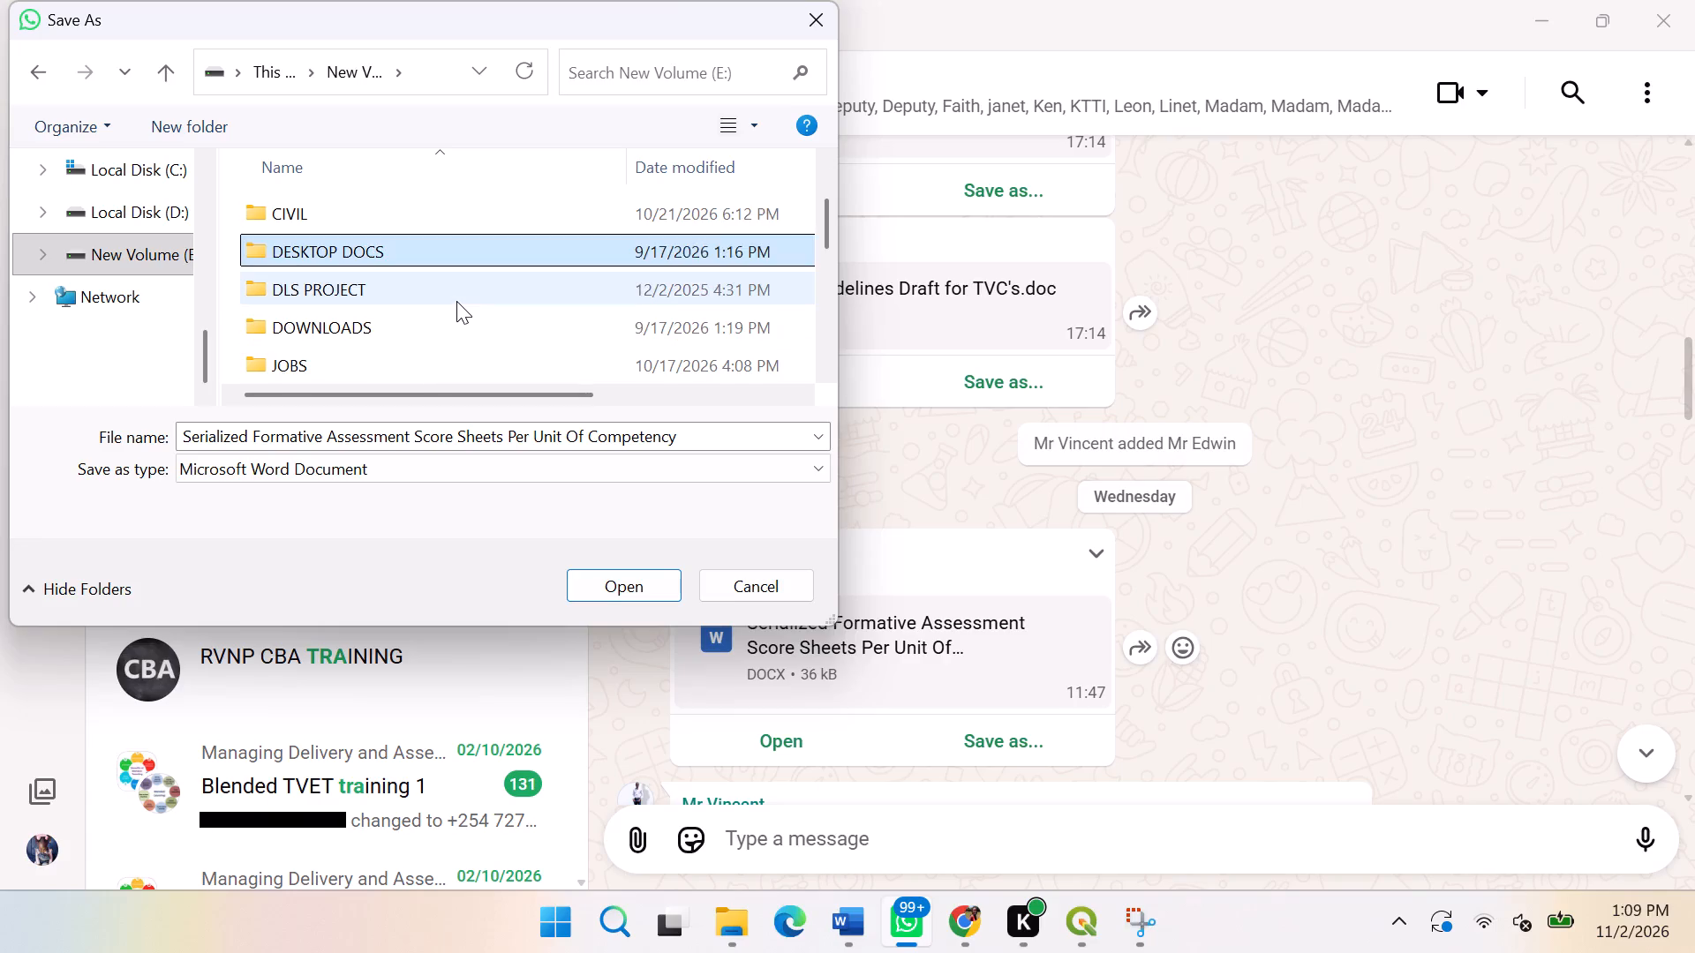
pyautogui.scroll(-2, 456, 301)
pyautogui.scroll(-1, 384, 329)
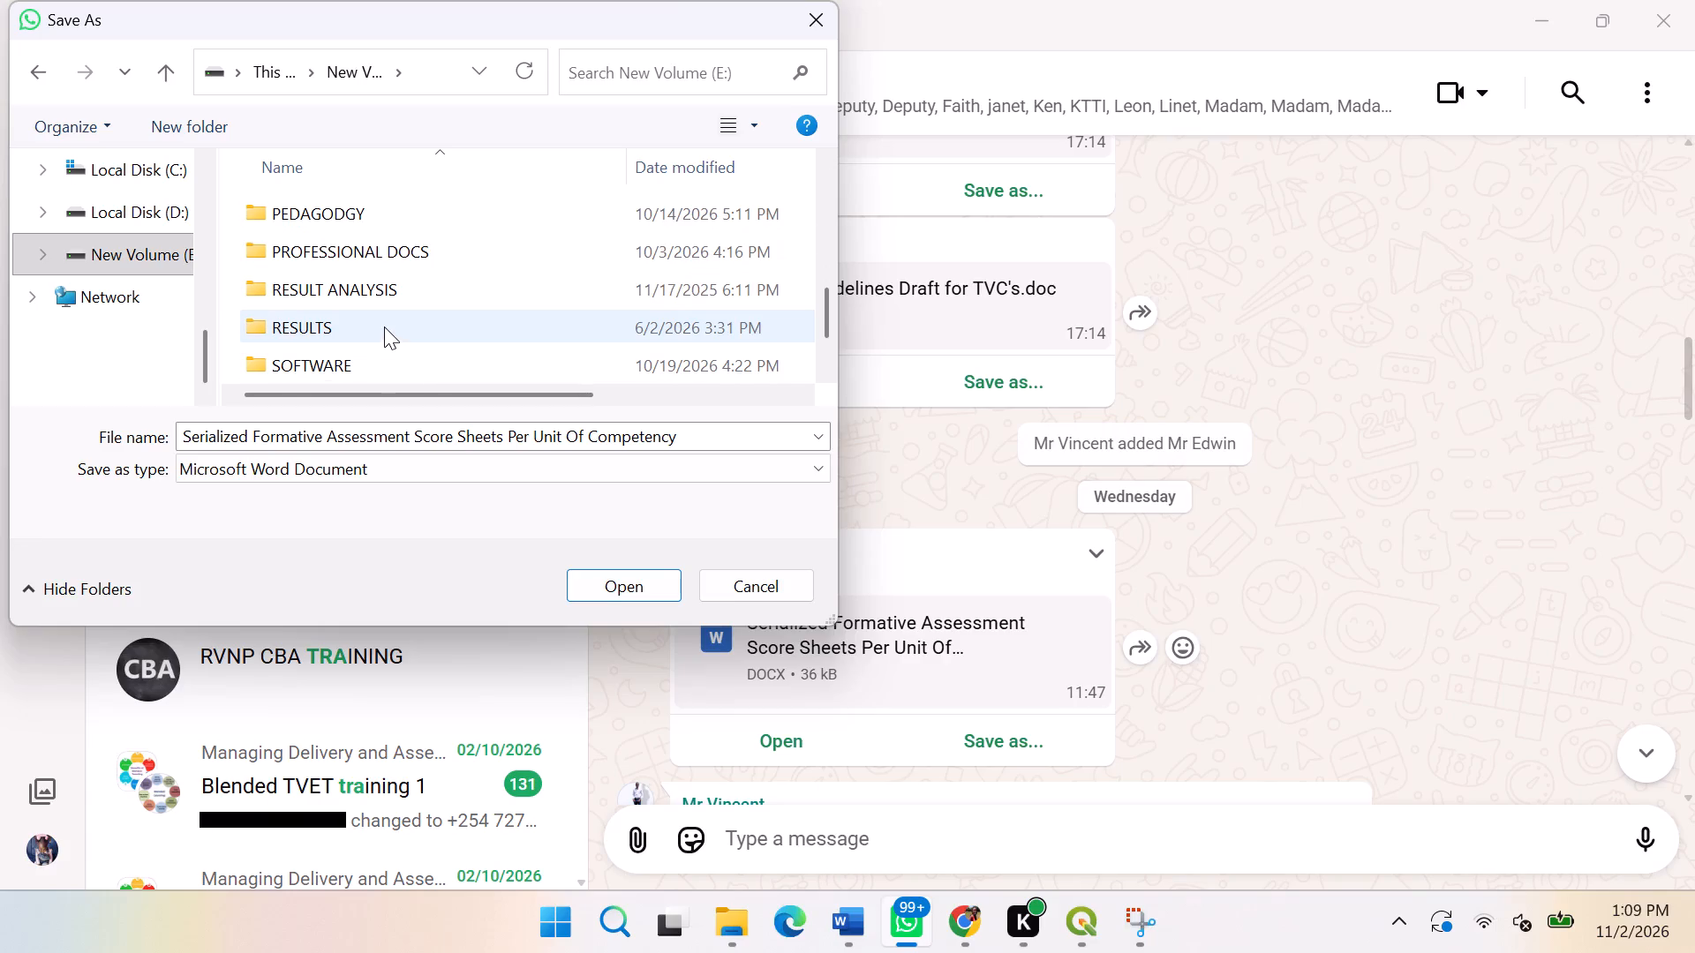
pyautogui.scroll(-1, 383, 326)
pyautogui.scroll(2, 382, 325)
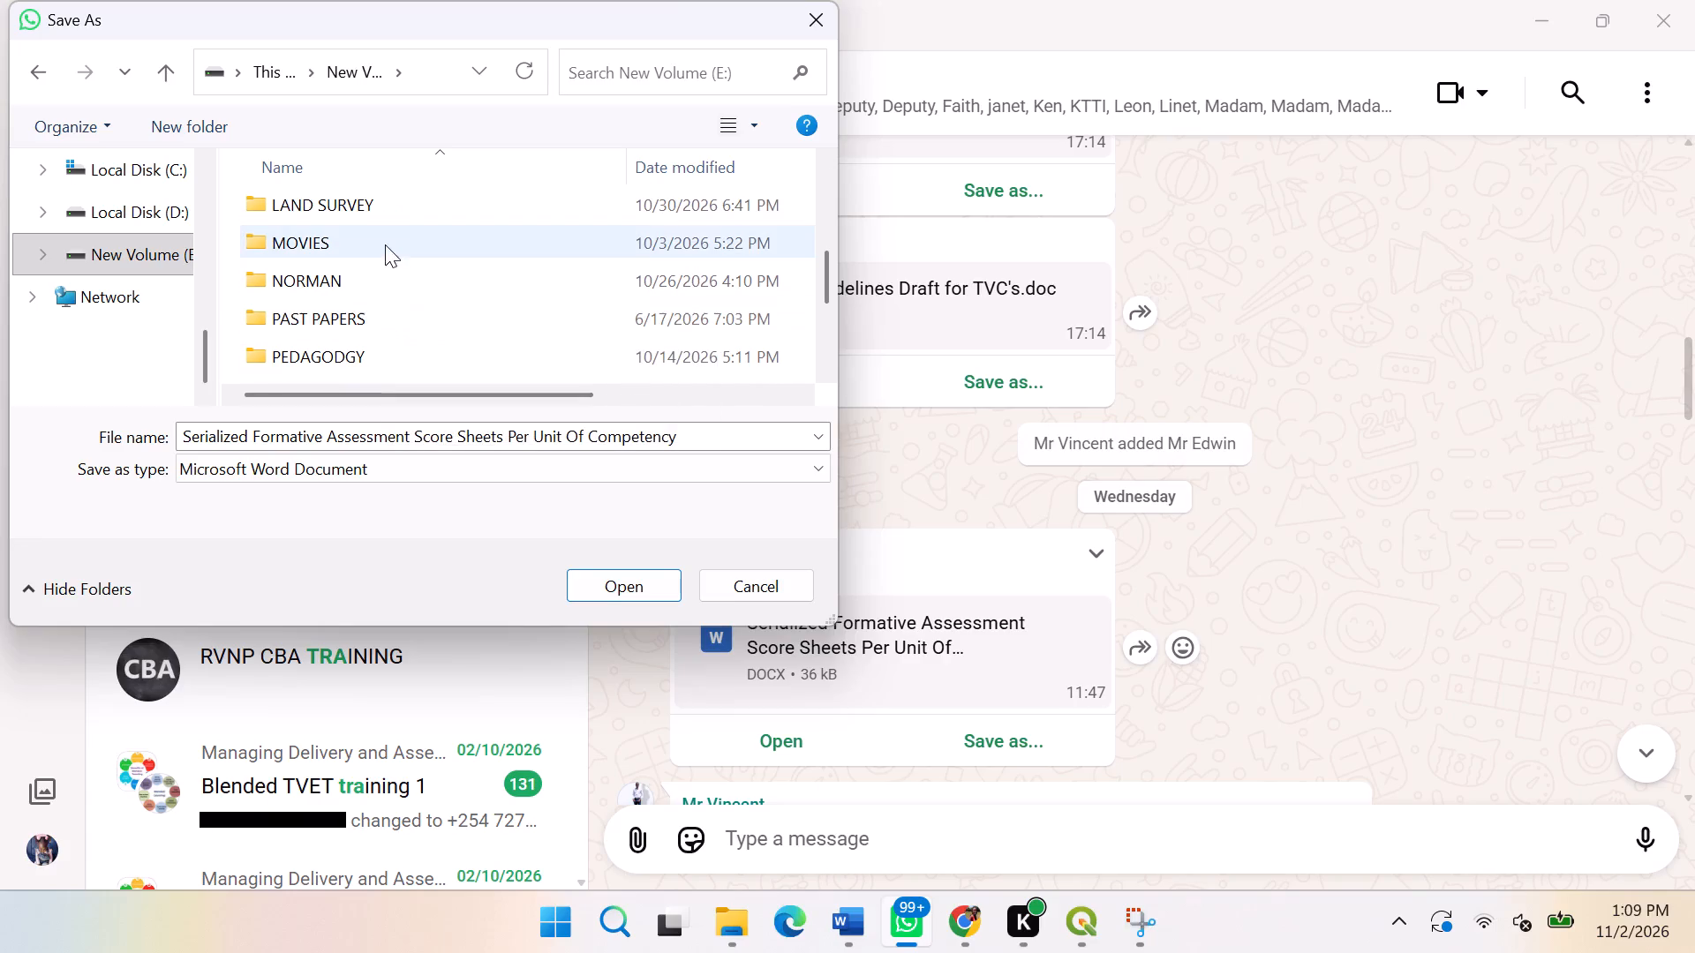
# Create a folder named "nov results internal 2026" inside the LAND SURVEY folder and open it as the save destination.
pyautogui.doubleClick(368, 201)
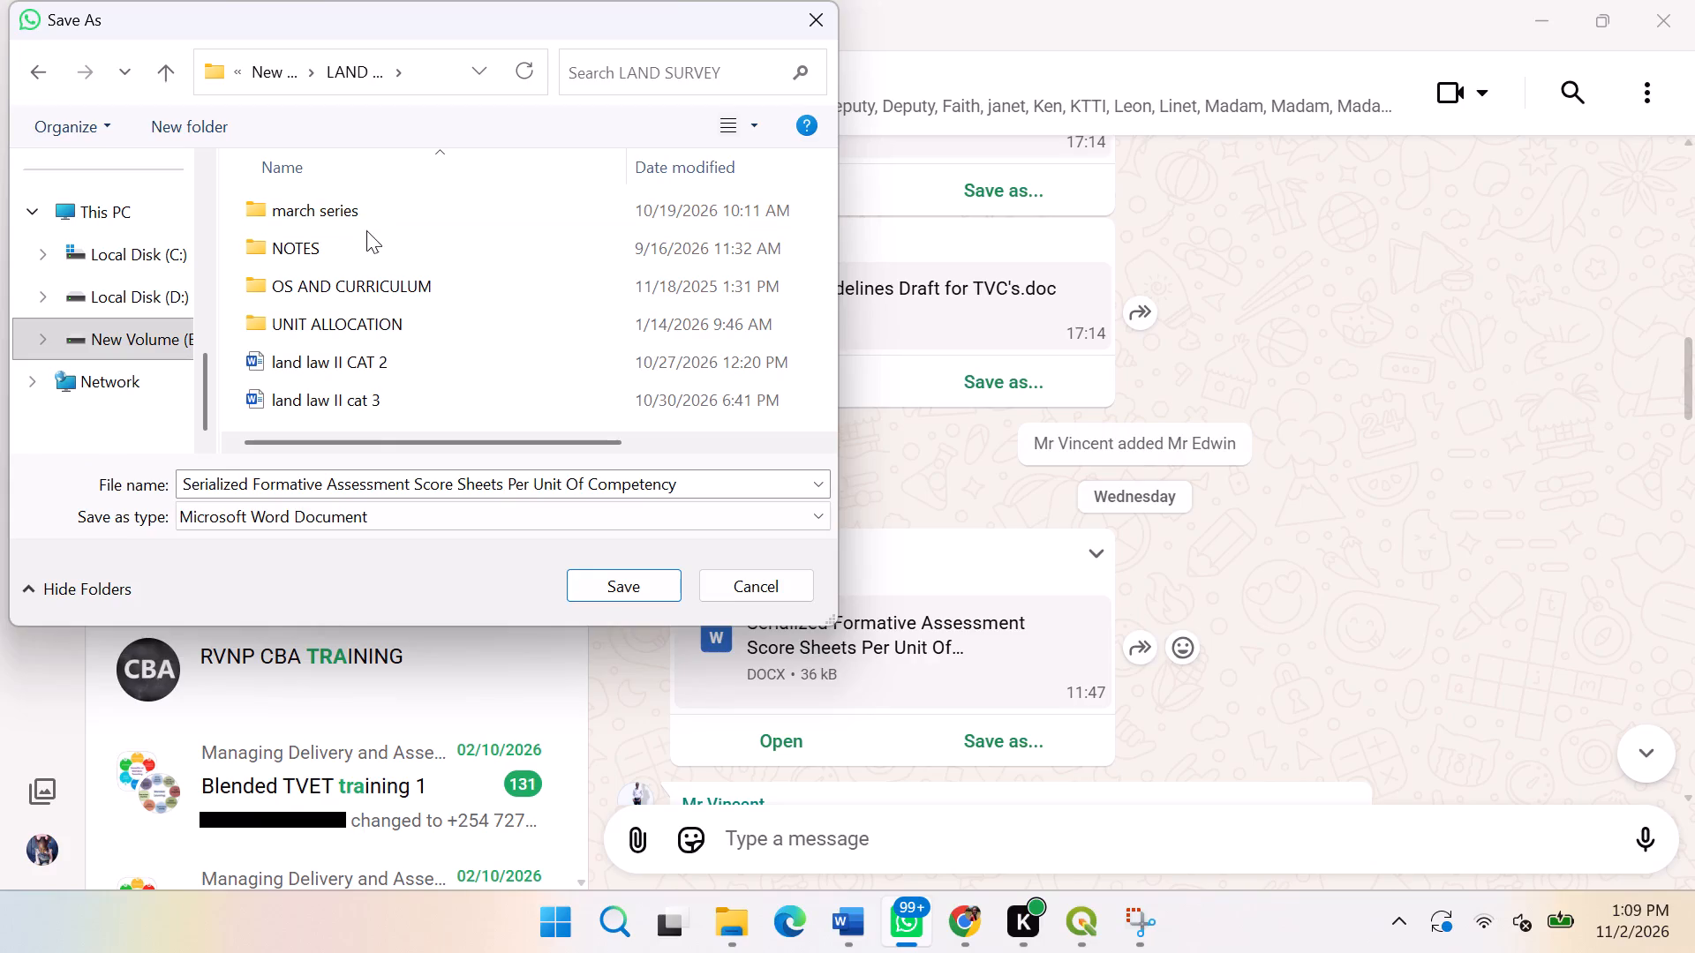
pyautogui.scroll(-1, 366, 239)
pyautogui.scroll(1, 366, 239)
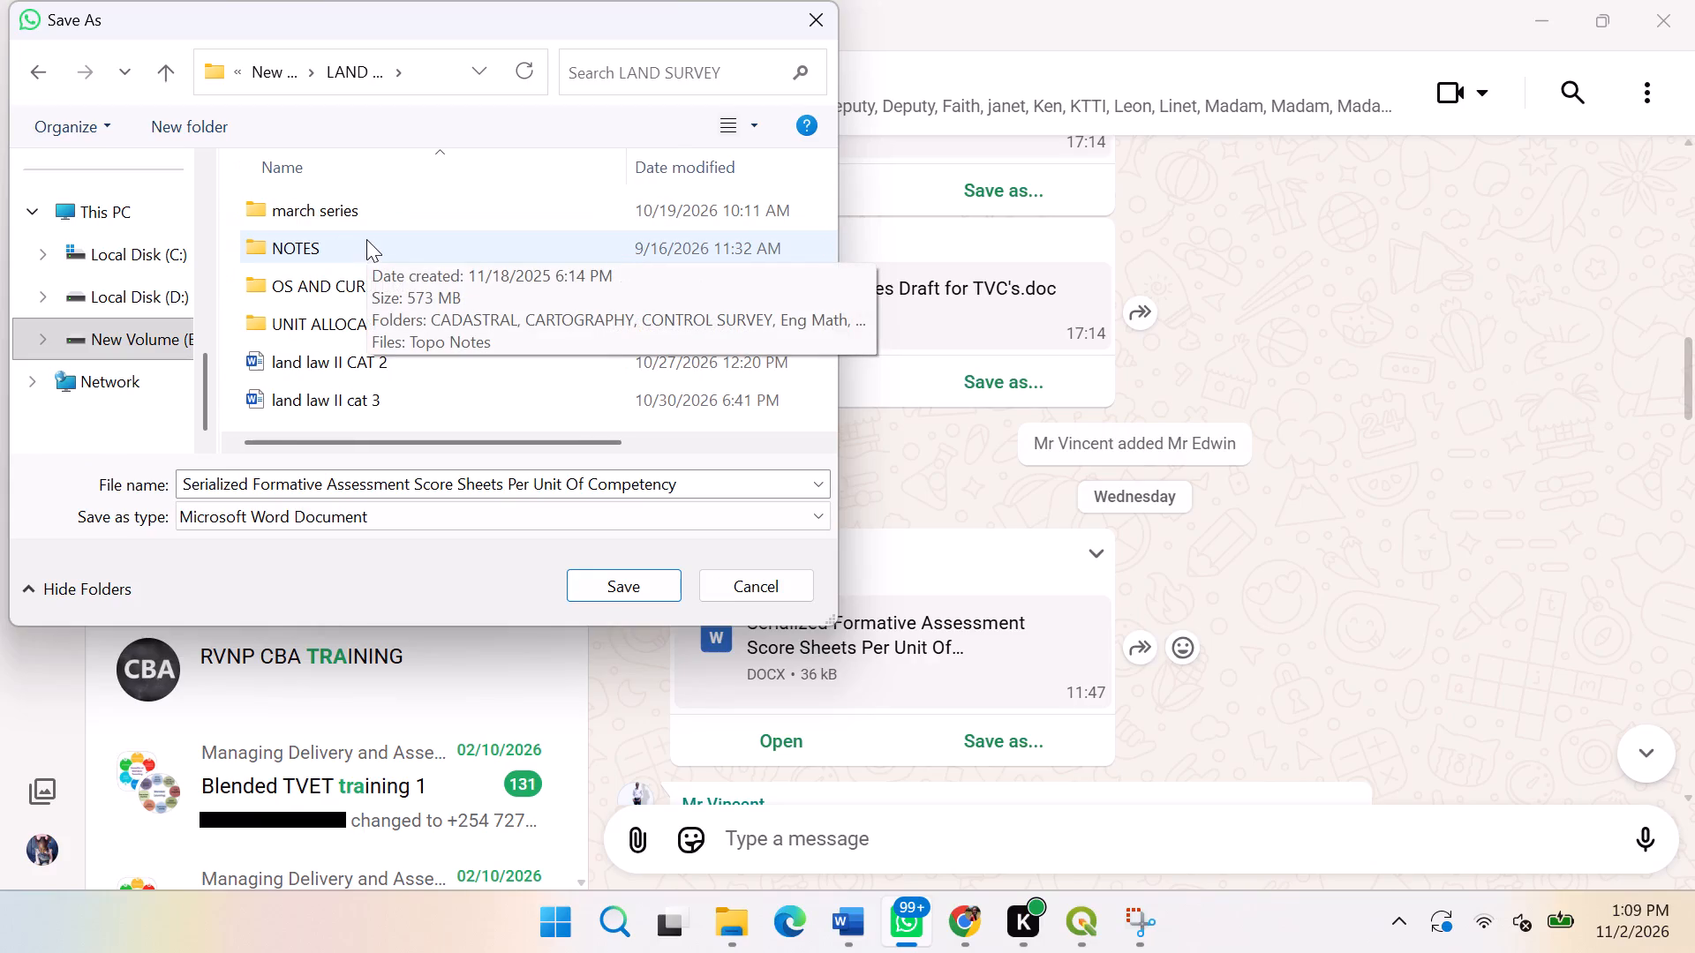
pyautogui.click(162, 125)
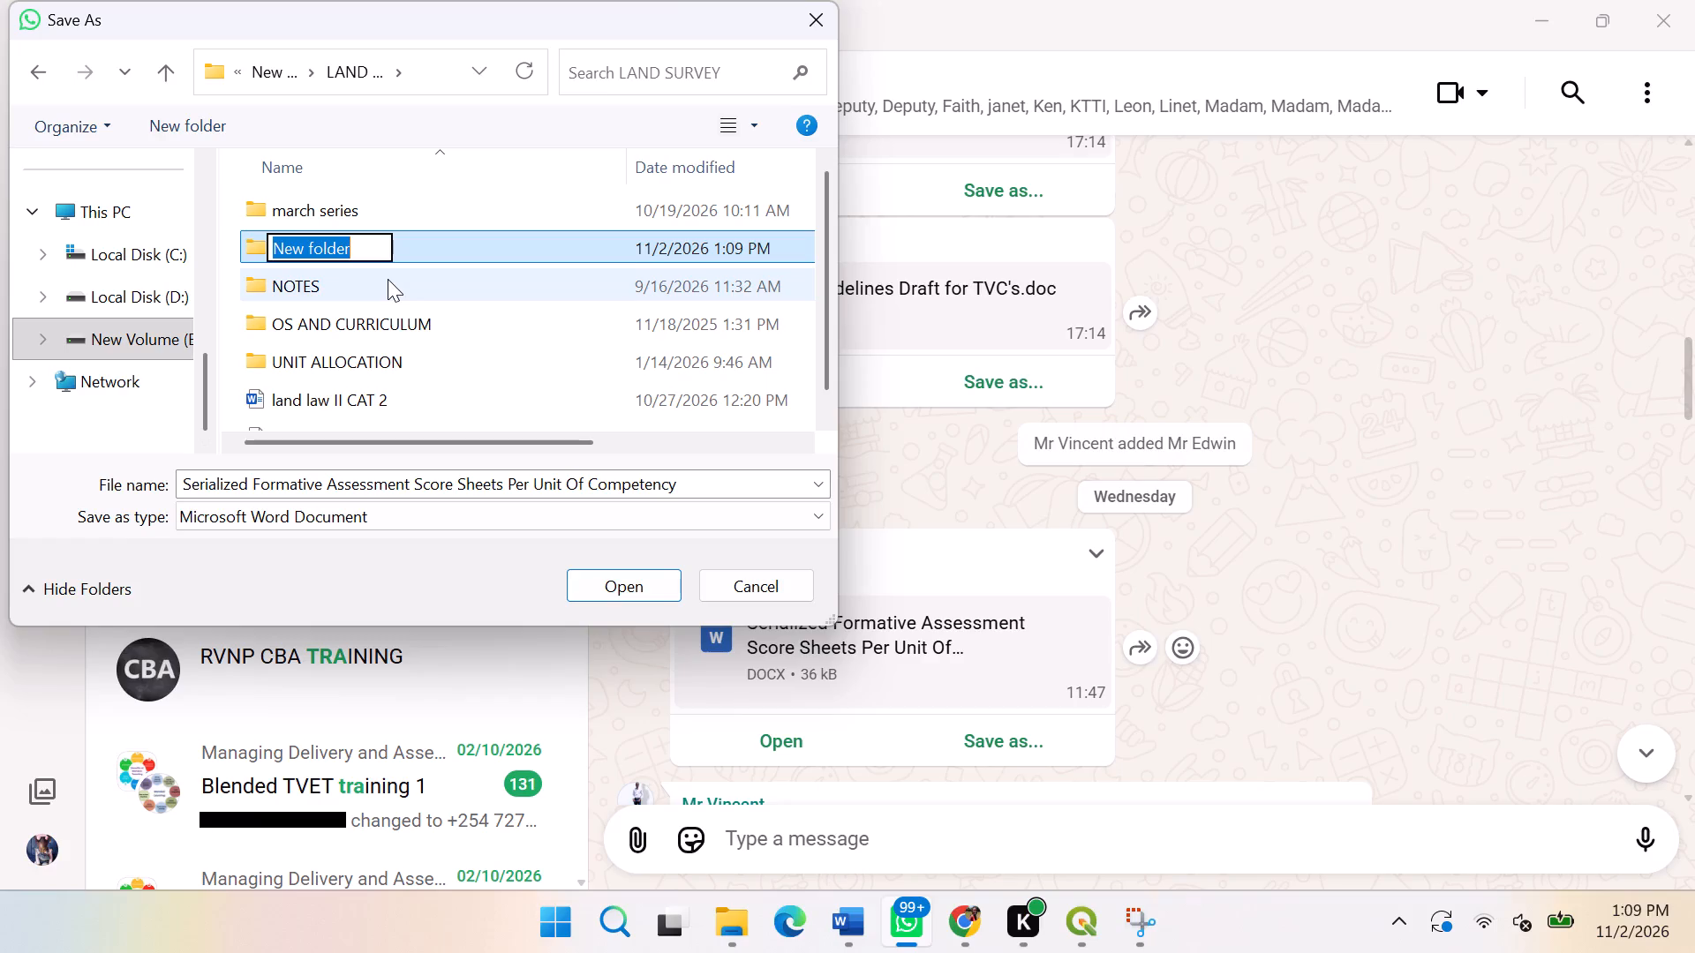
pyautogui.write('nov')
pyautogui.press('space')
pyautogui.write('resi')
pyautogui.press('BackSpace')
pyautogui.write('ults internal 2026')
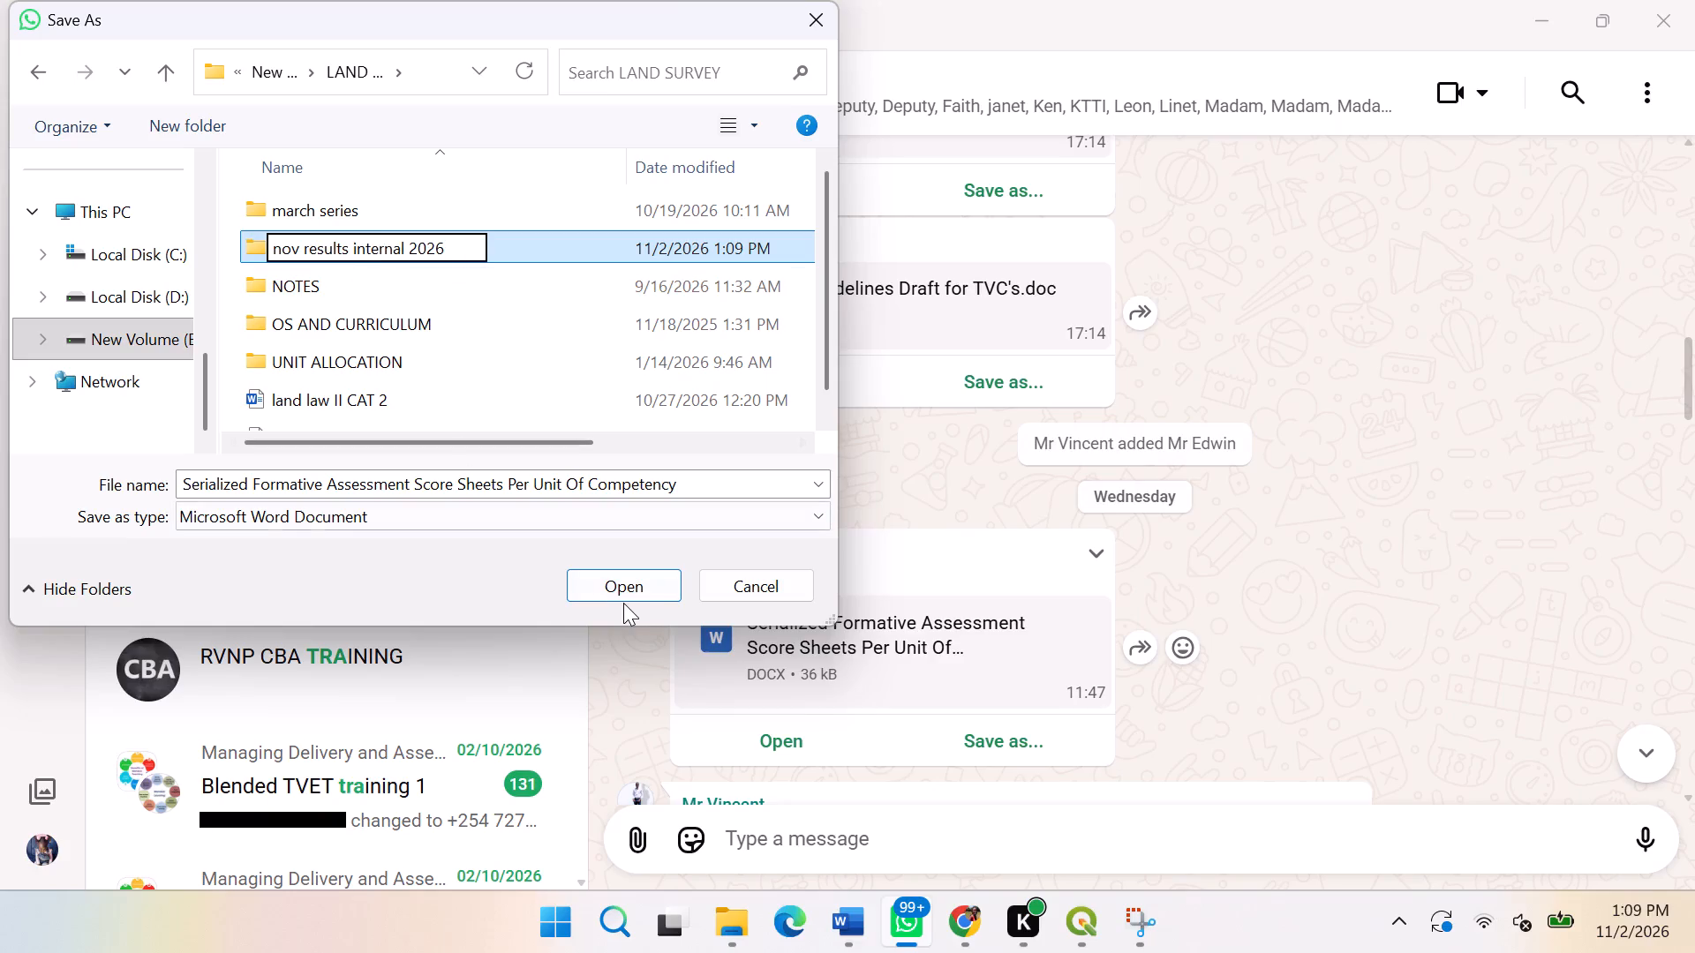
pyautogui.click(636, 582)
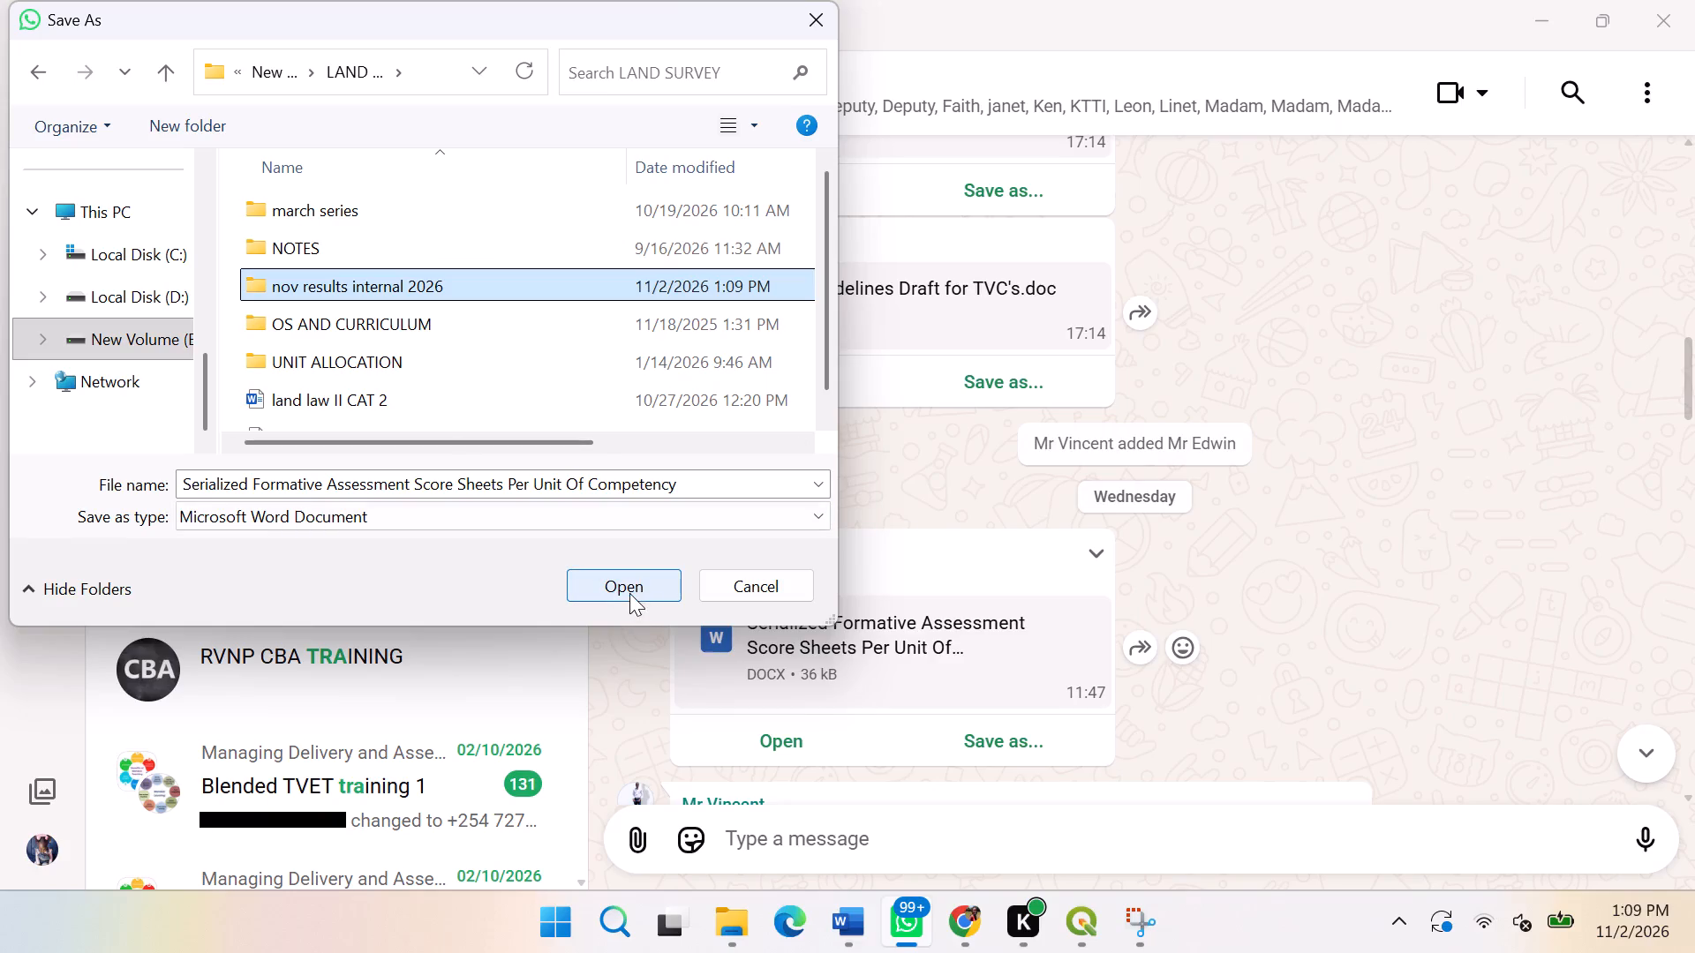
pyautogui.click(629, 593)
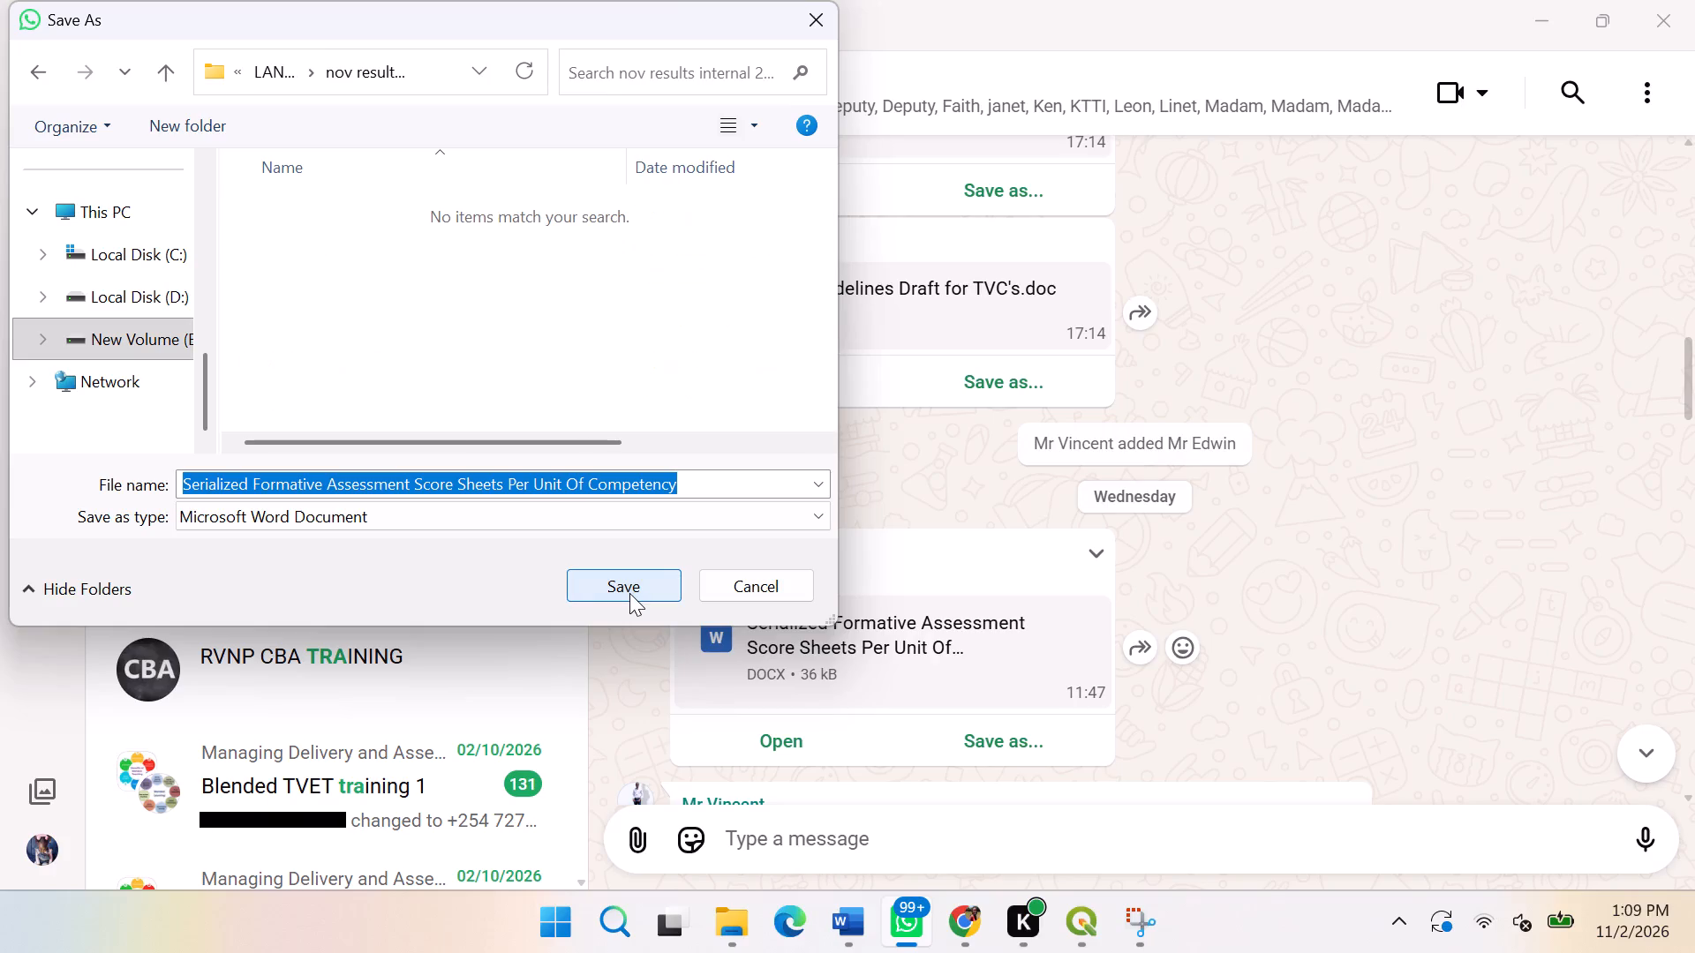
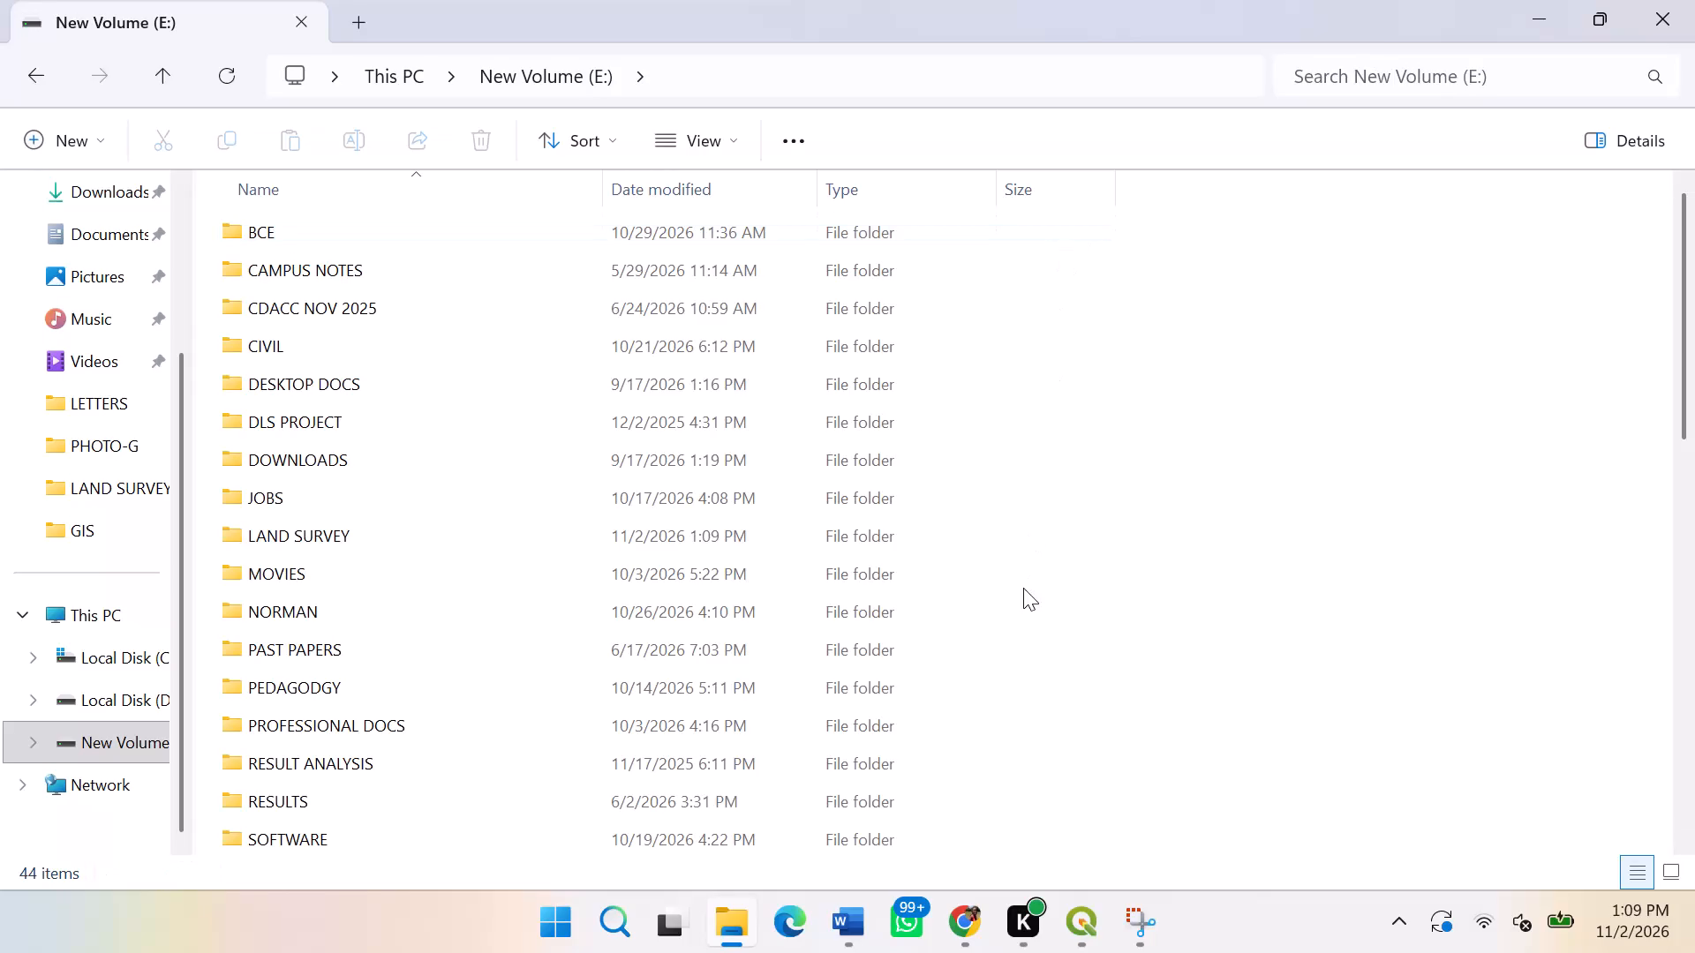
# Check the contents of the nov results internal 2026 folder inside LAND SURVEY on New Volume (E:) and return to LAND SURVEY.
pyautogui.doubleClick(296, 535)
pyautogui.doubleClick(302, 305)
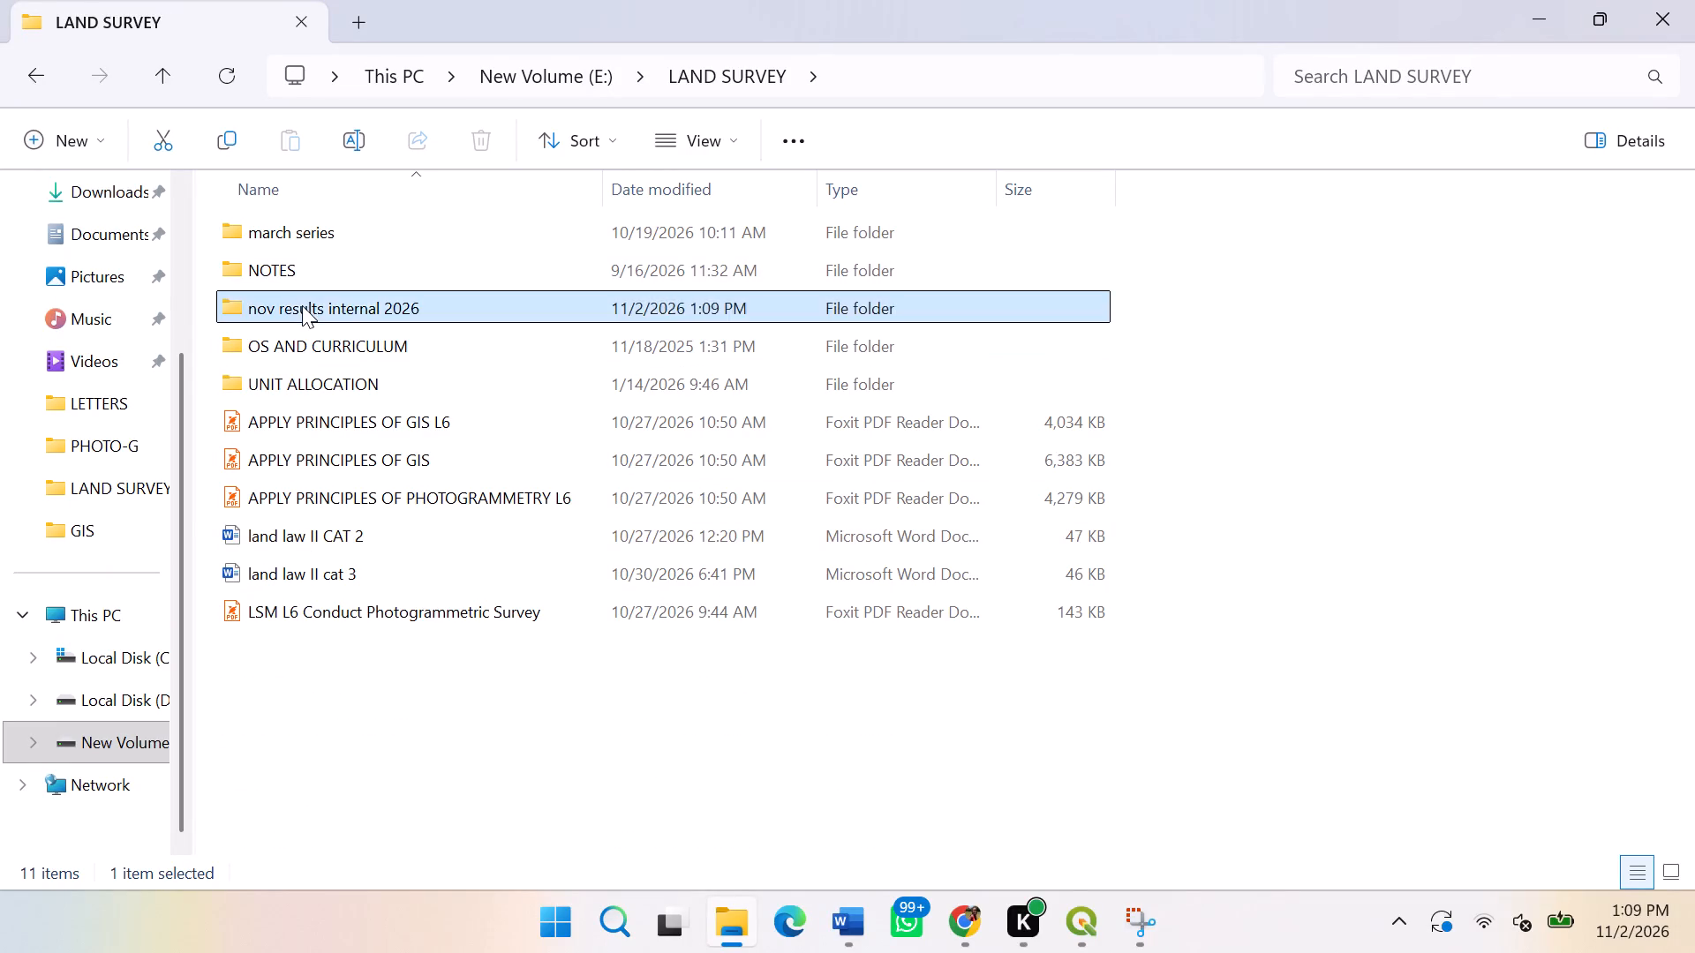
pyautogui.click(44, 80)
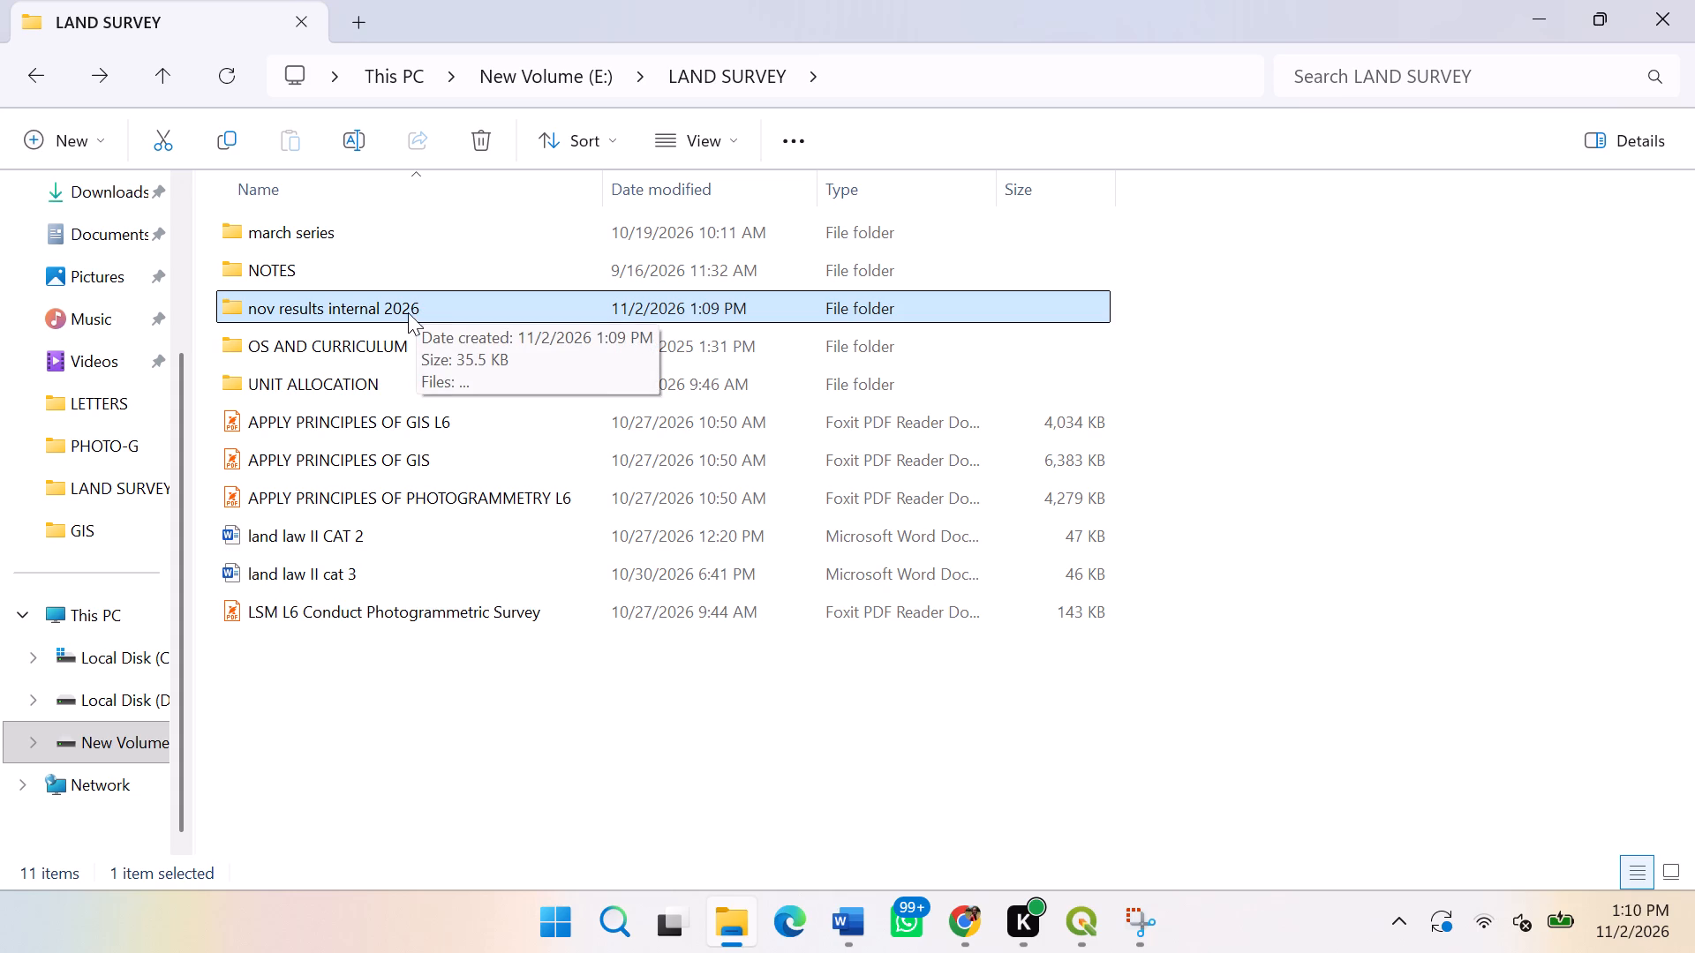
# Rename the Serialized Formative Assessment Score Sheets document in the nov results internal 2026 folder as GIS.
pyautogui.doubleClick(414, 304)
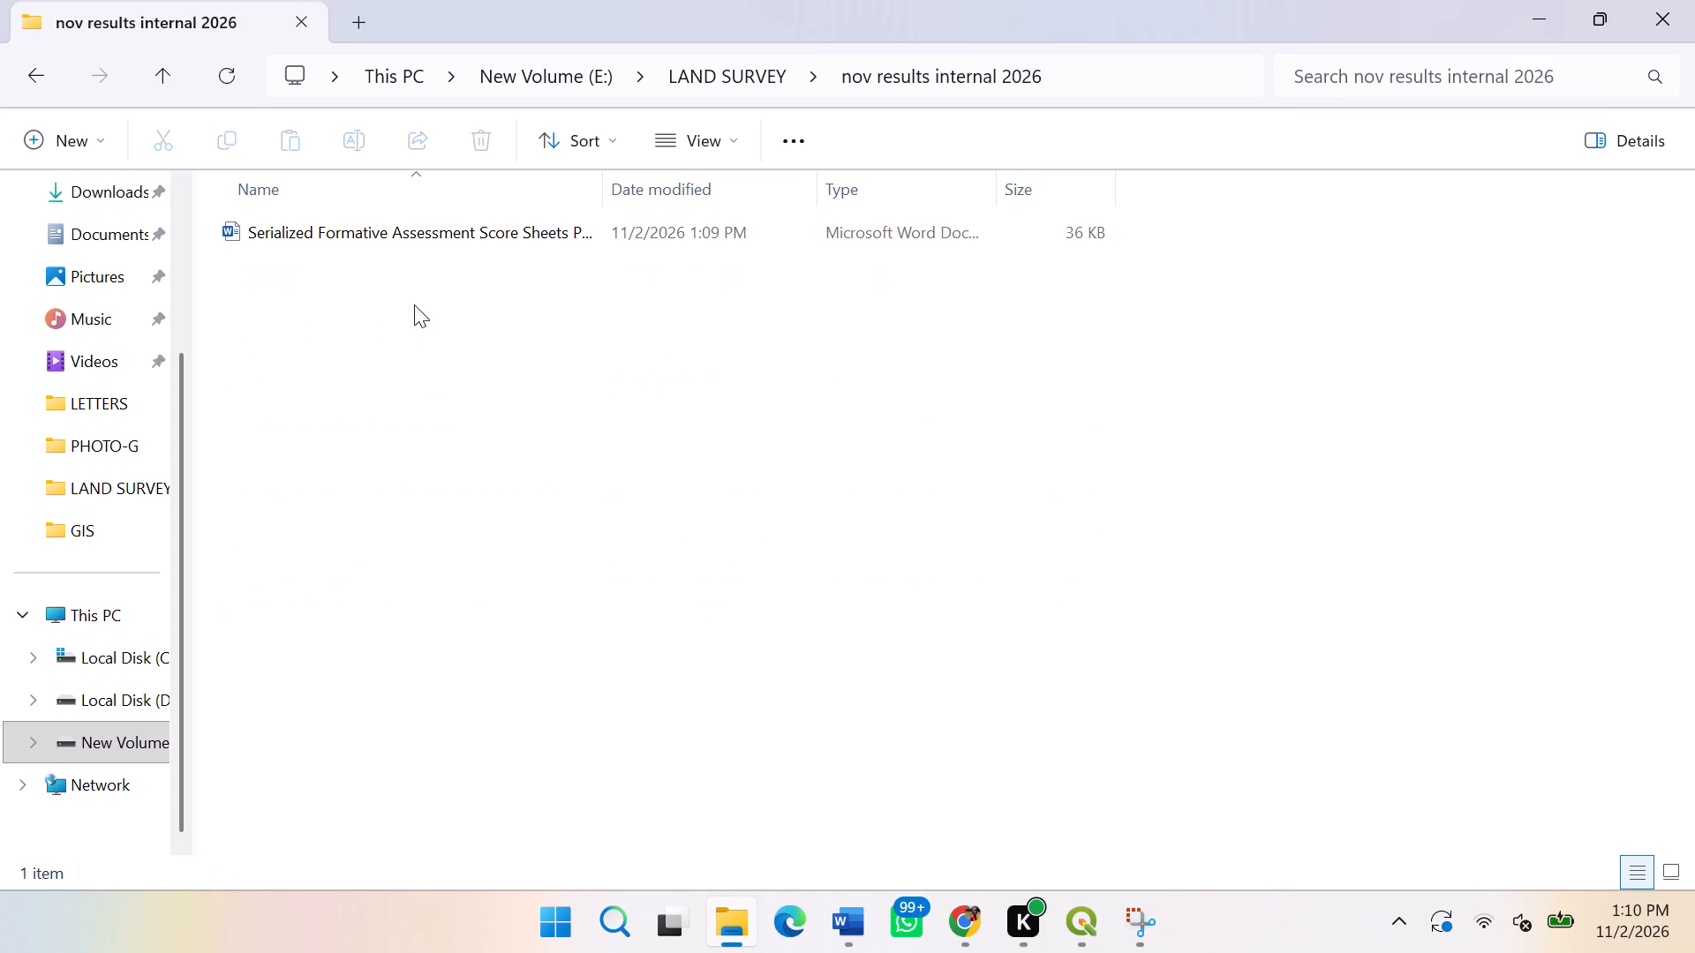
pyautogui.click(421, 236)
pyautogui.rightClick(421, 236)
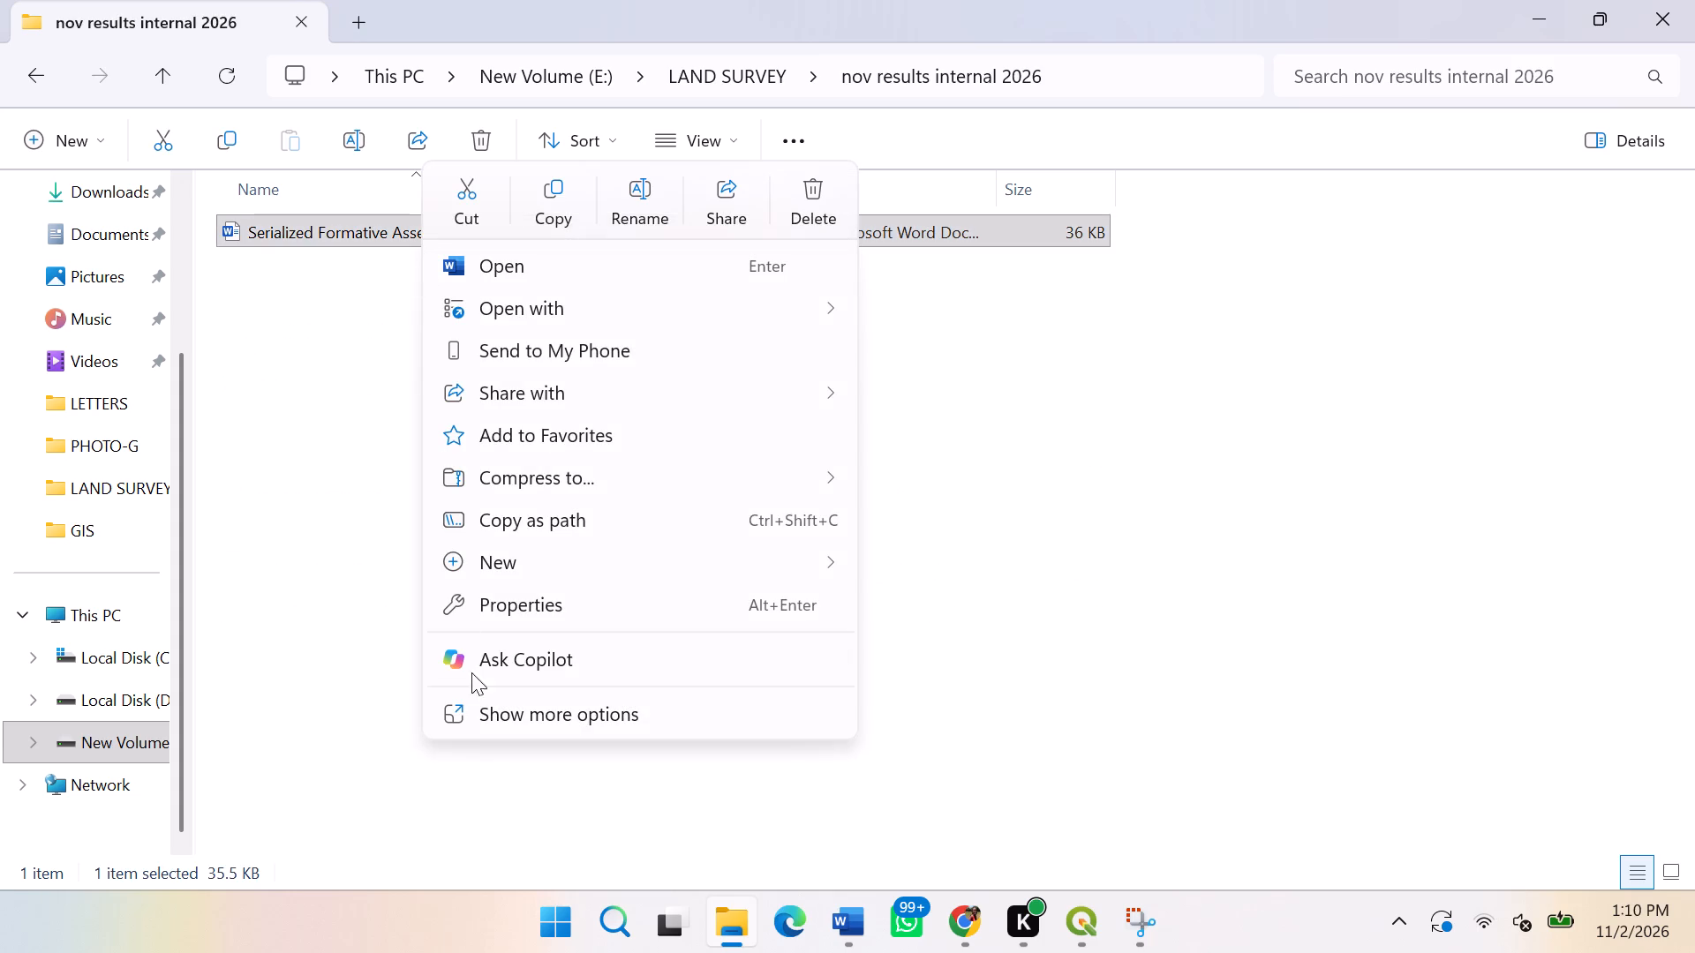
pyautogui.click(649, 215)
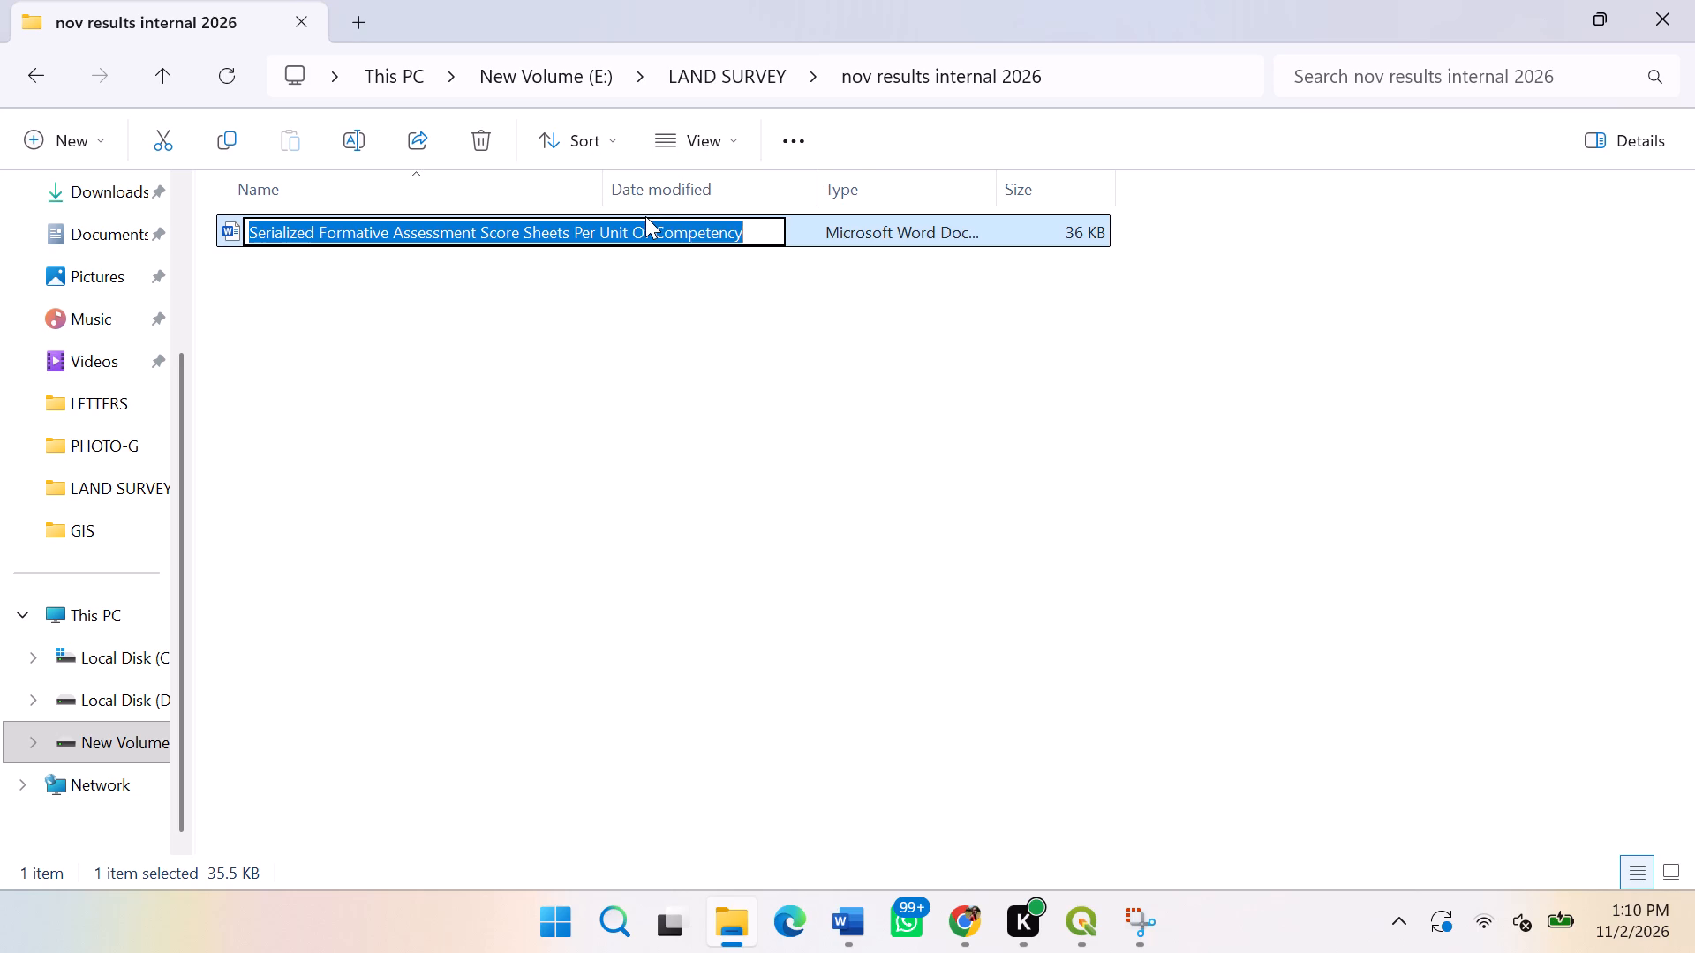
pyautogui.write('GIS')
pyautogui.click(612, 392)
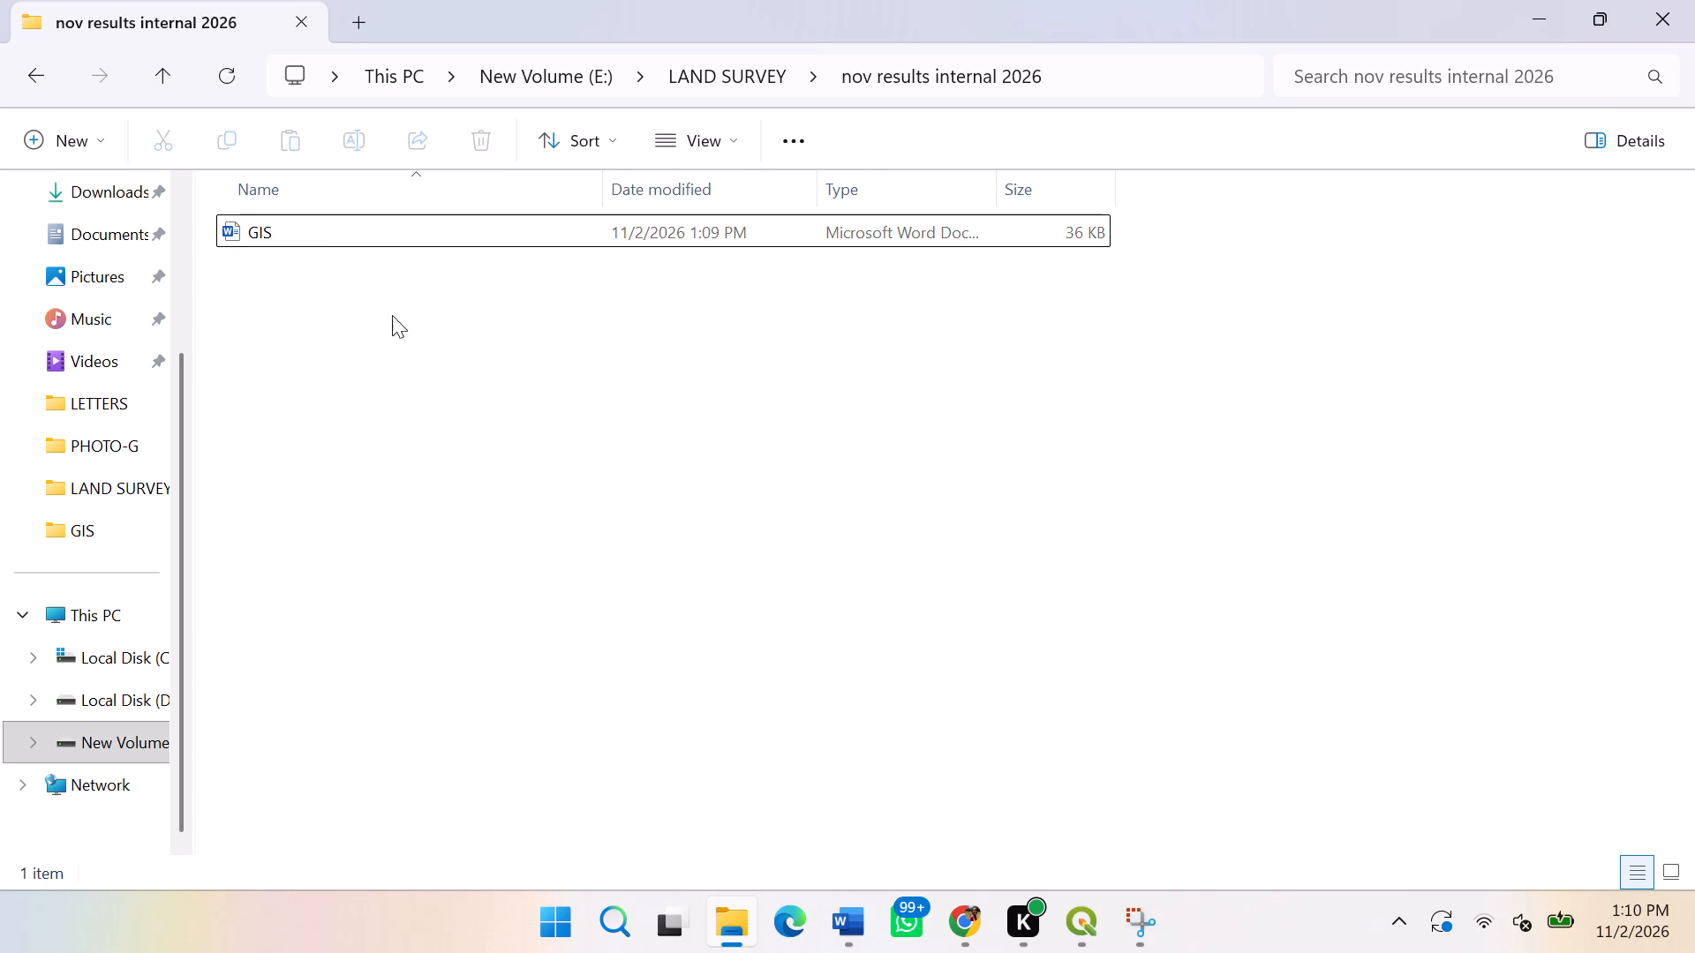
# Duplicate the GIS document in the same folder and rename the copy as PHOTOG.
pyautogui.click(316, 231)
pyautogui.rightClick(318, 231)
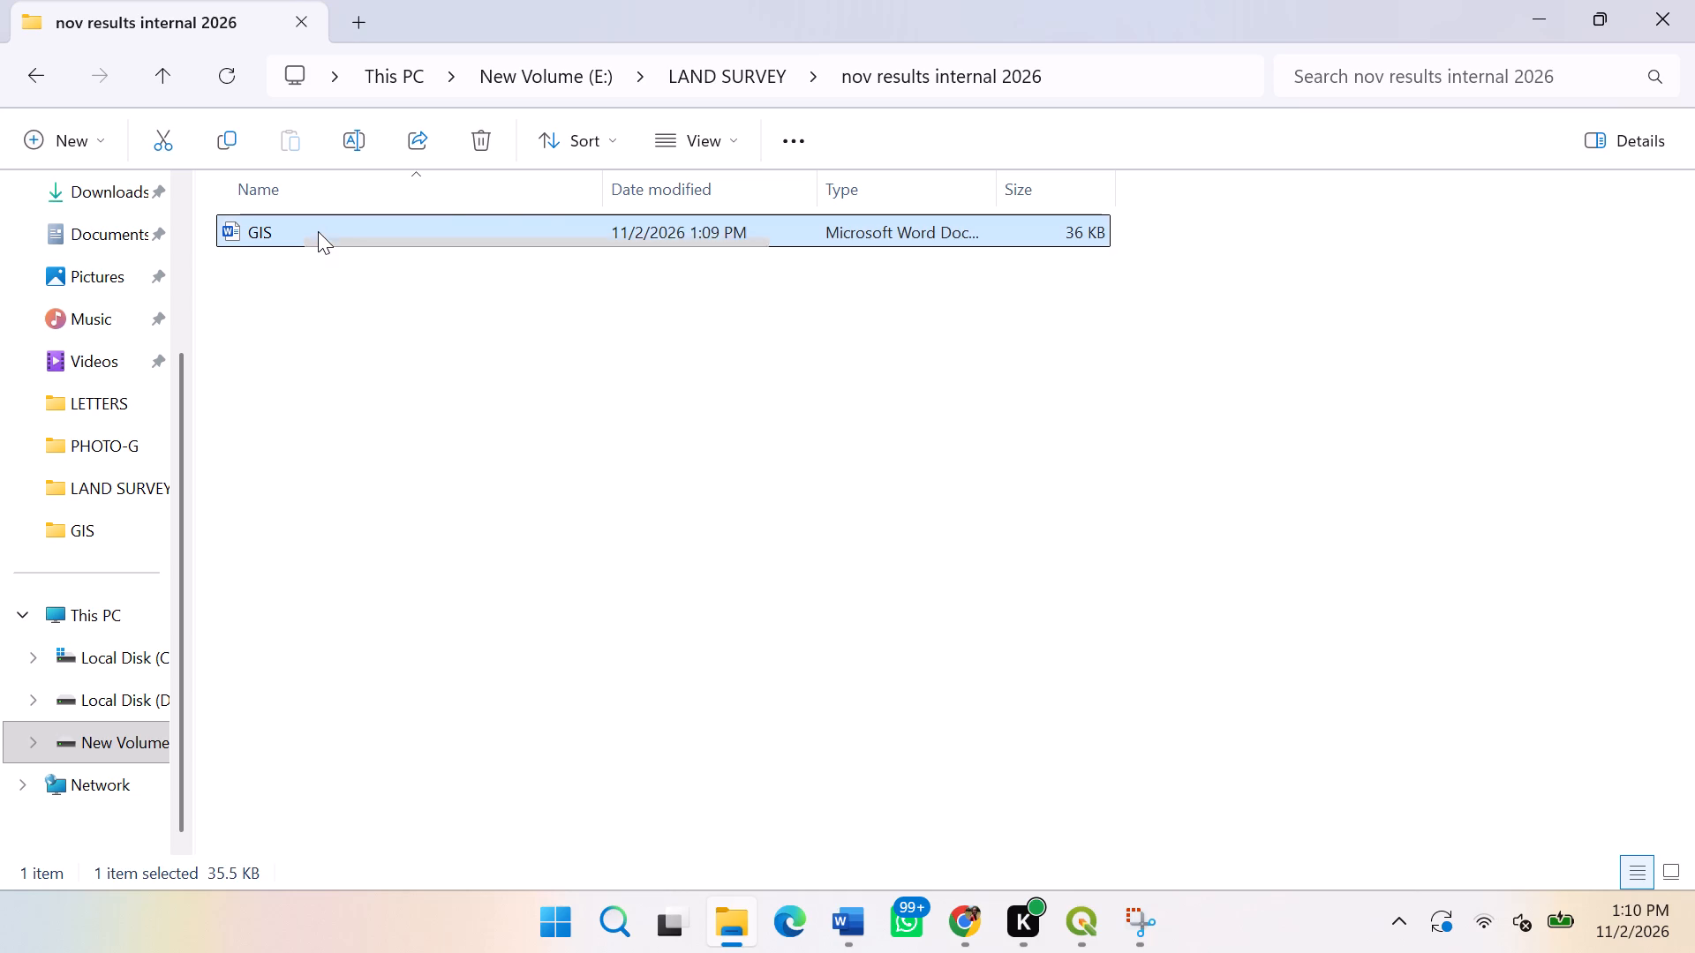
pyautogui.click(456, 205)
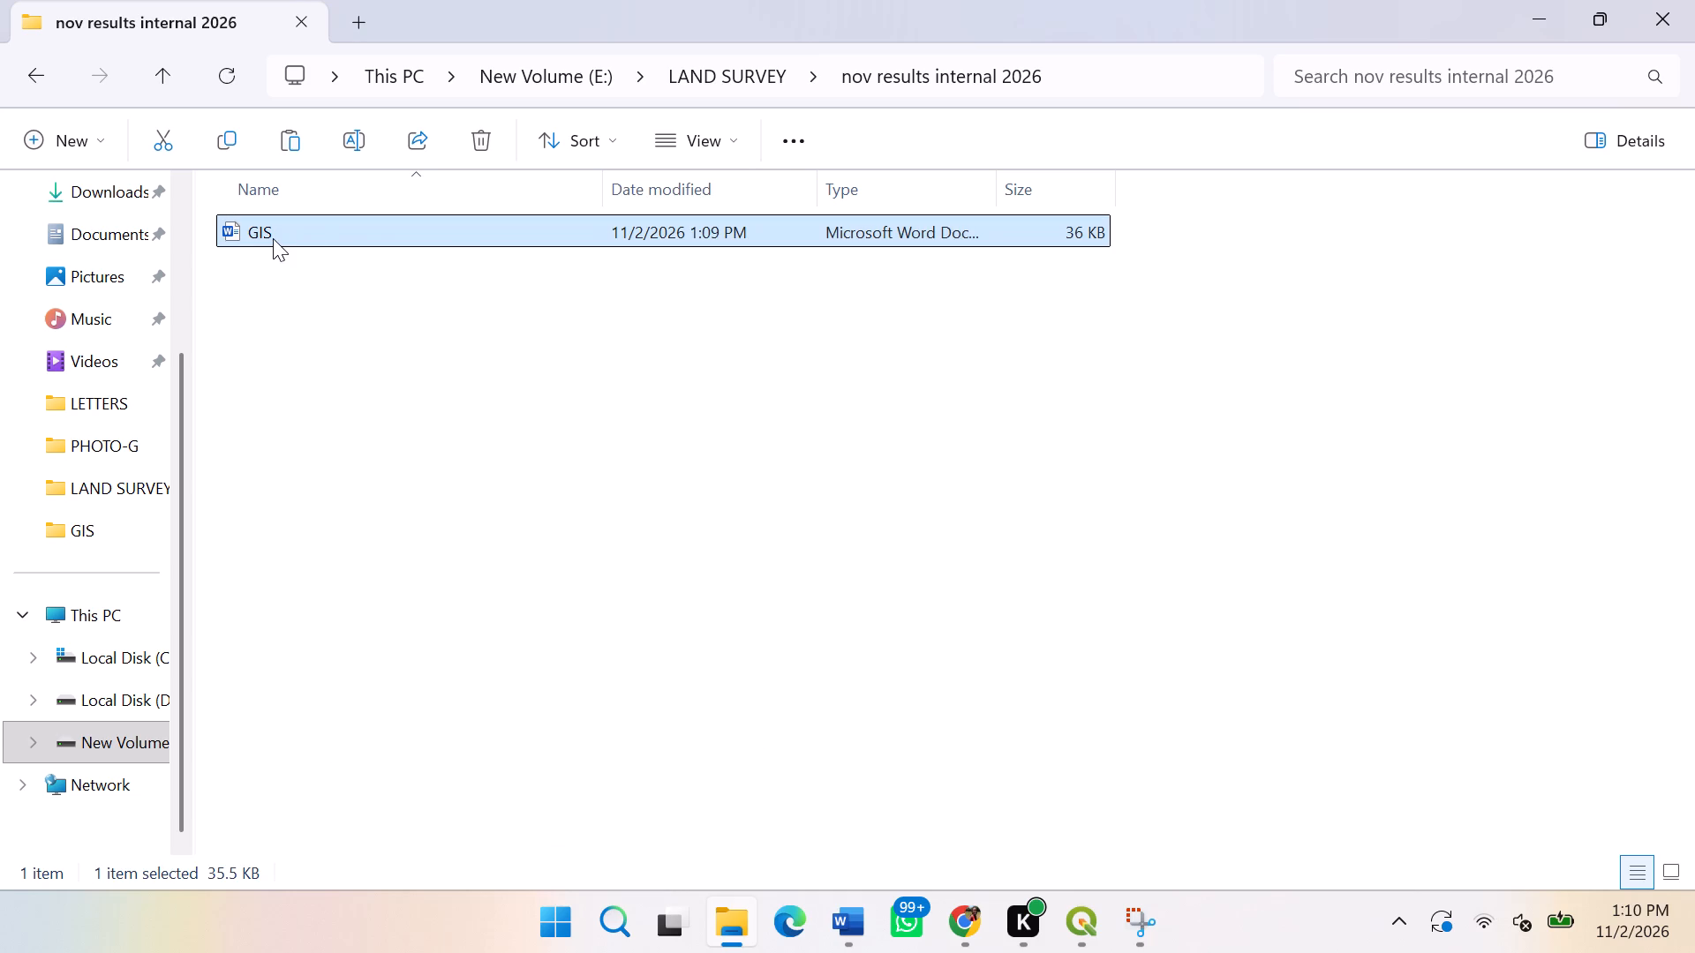
pyautogui.rightClick(290, 311)
pyautogui.click(351, 360)
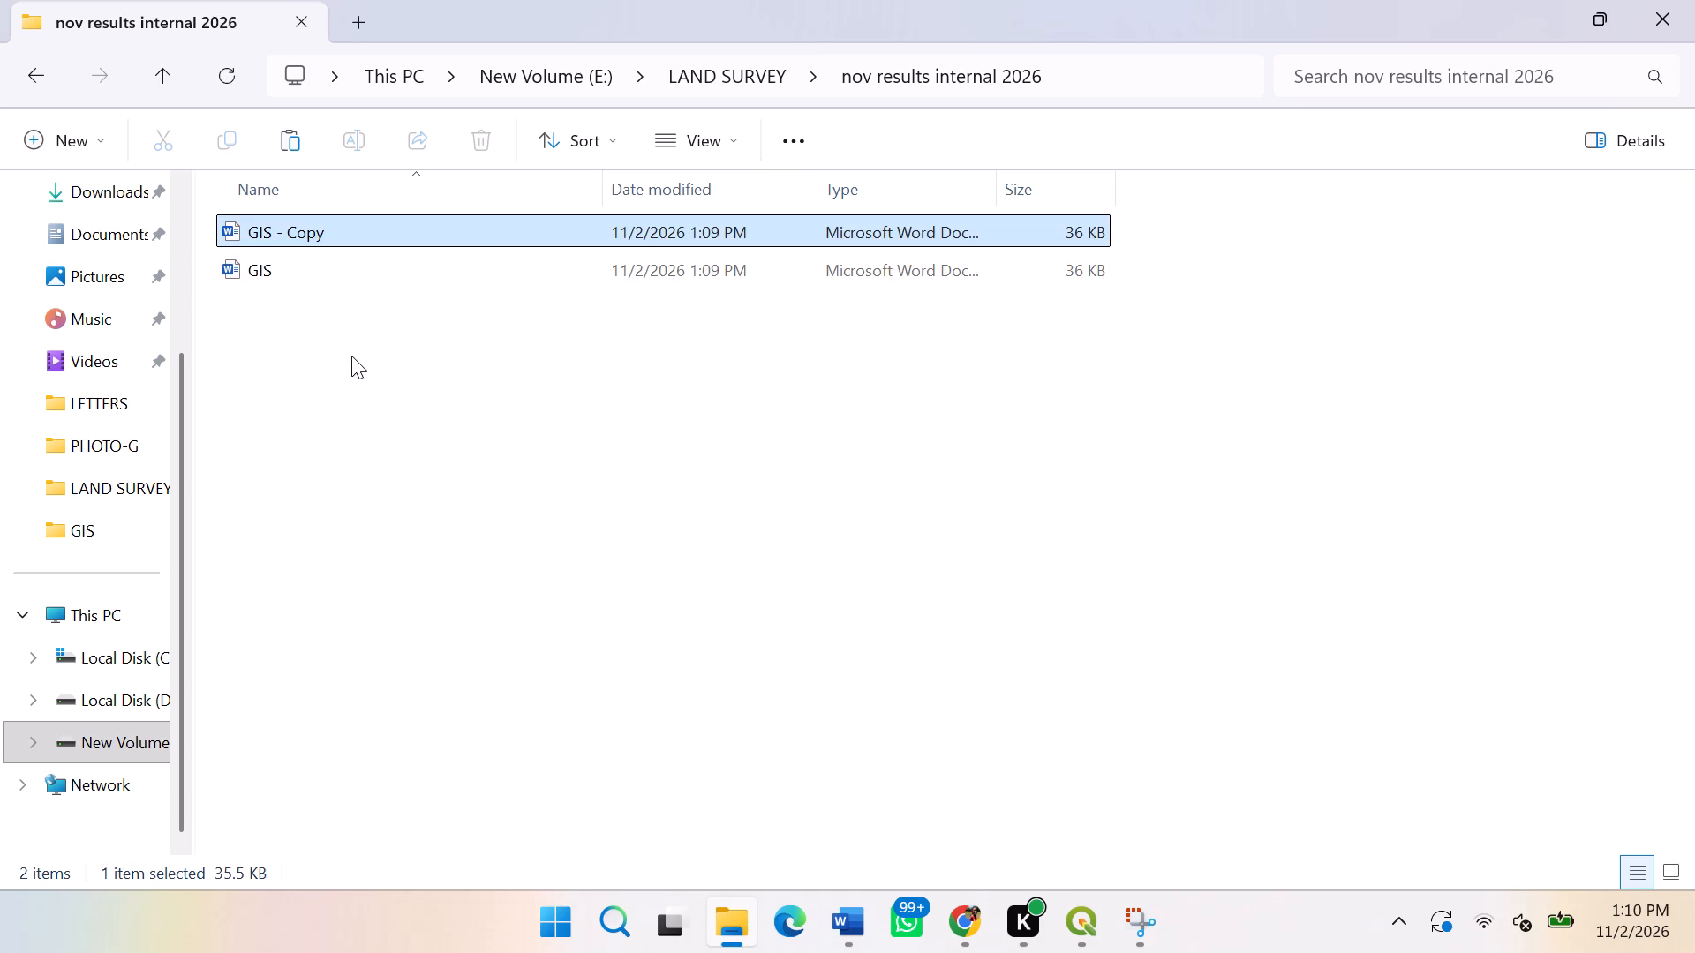
pyautogui.rightClick(308, 233)
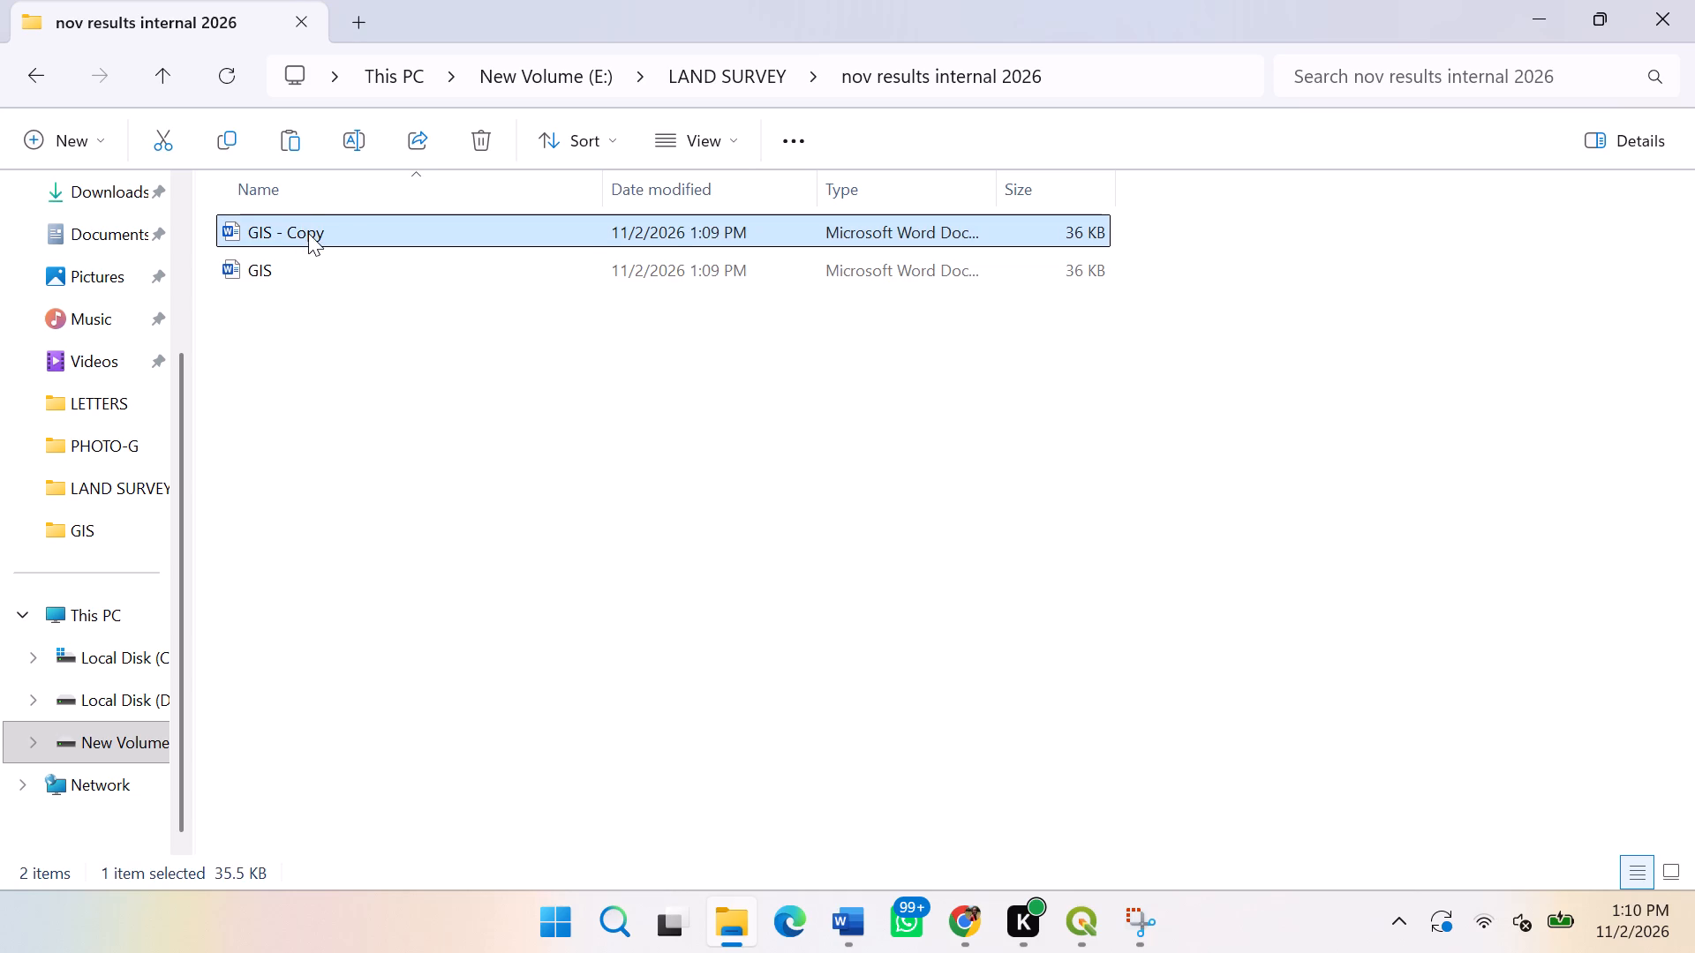
pyautogui.click(521, 210)
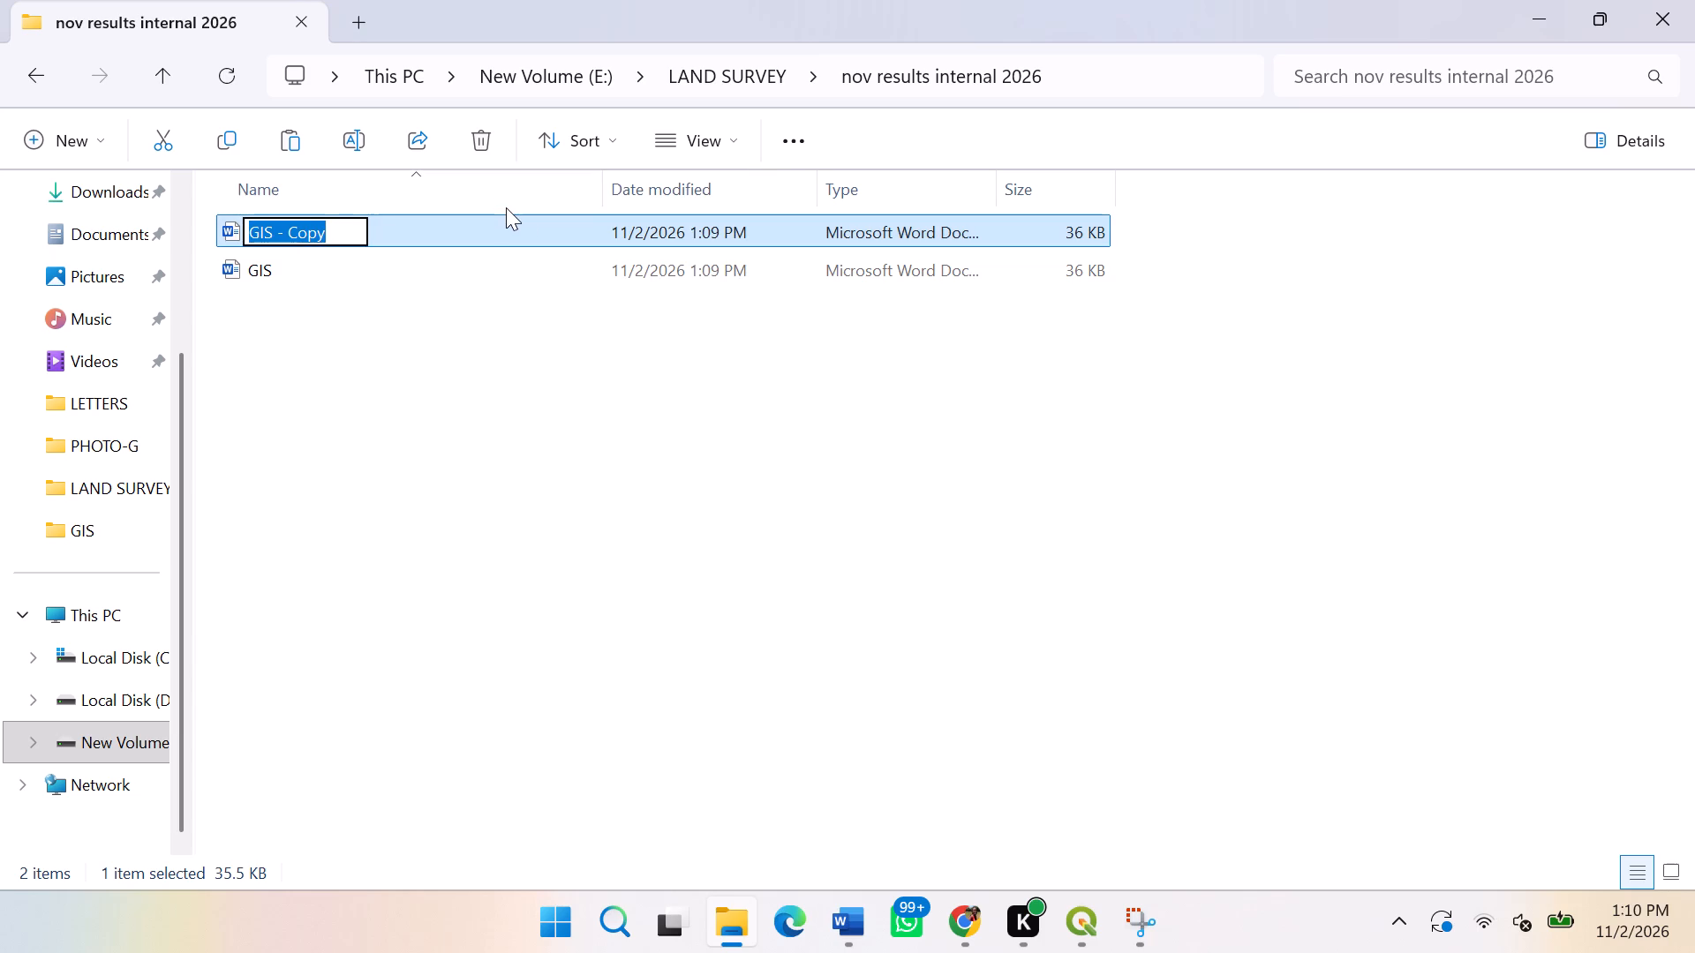
pyautogui.write('PHOTOG')
pyautogui.click(517, 362)
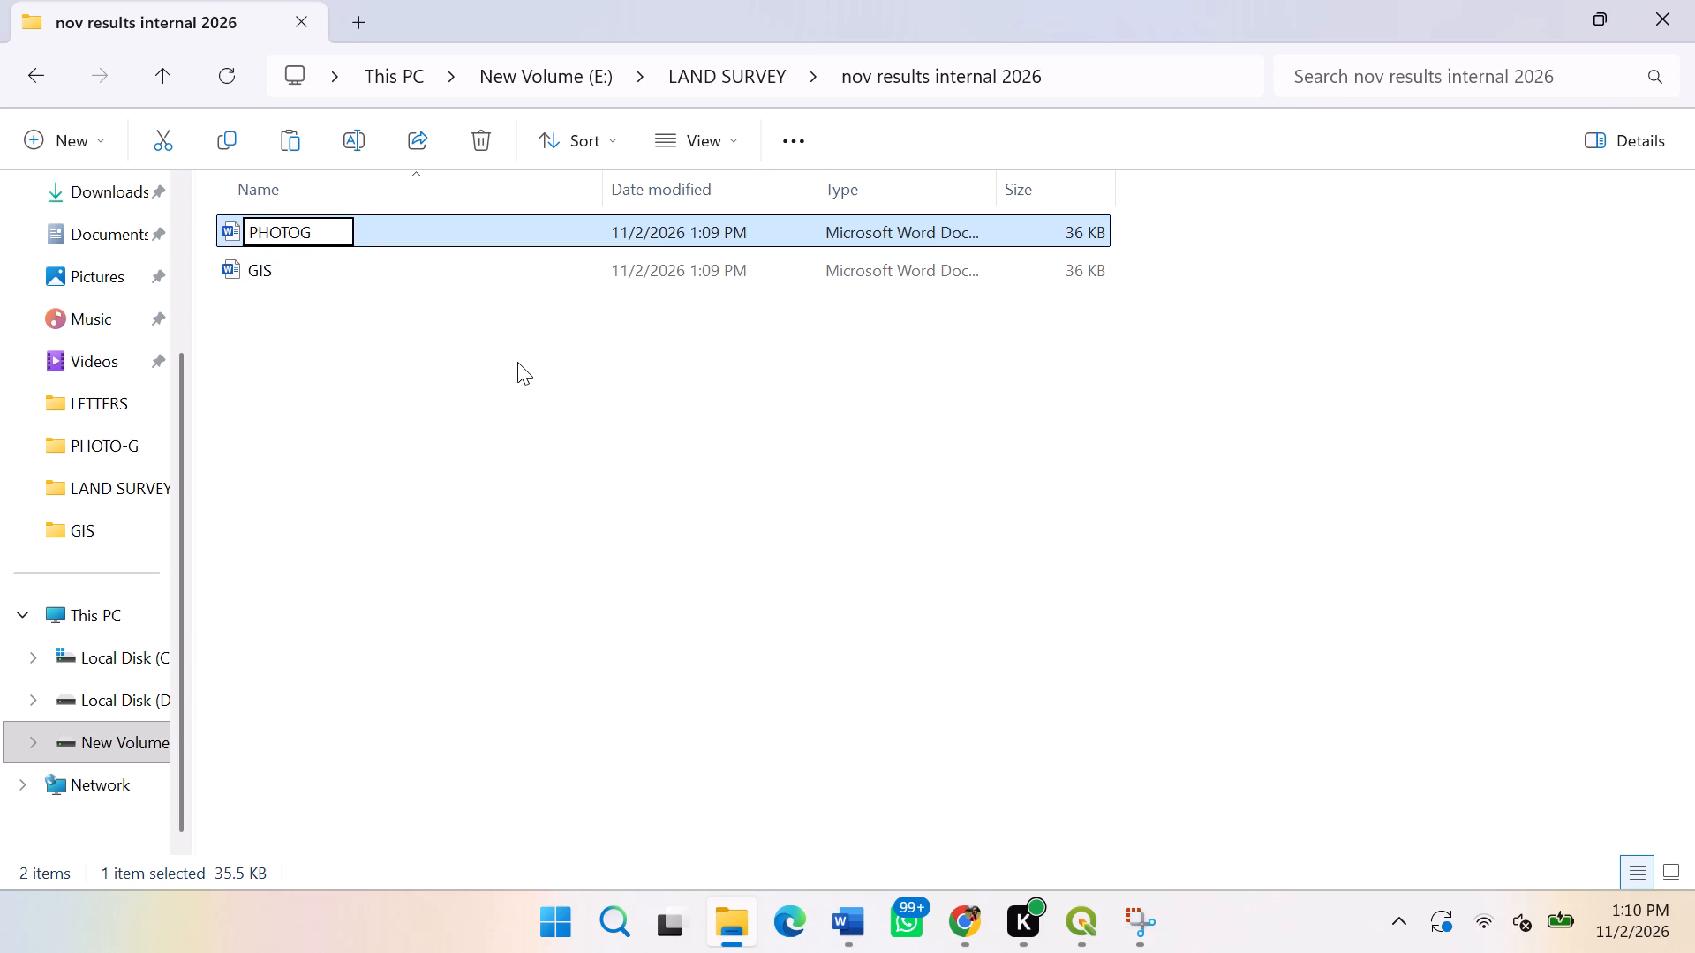
# Paste another copy of the GIS document into the folder and rename it as LAND LAW.
pyautogui.rightClick(517, 362)
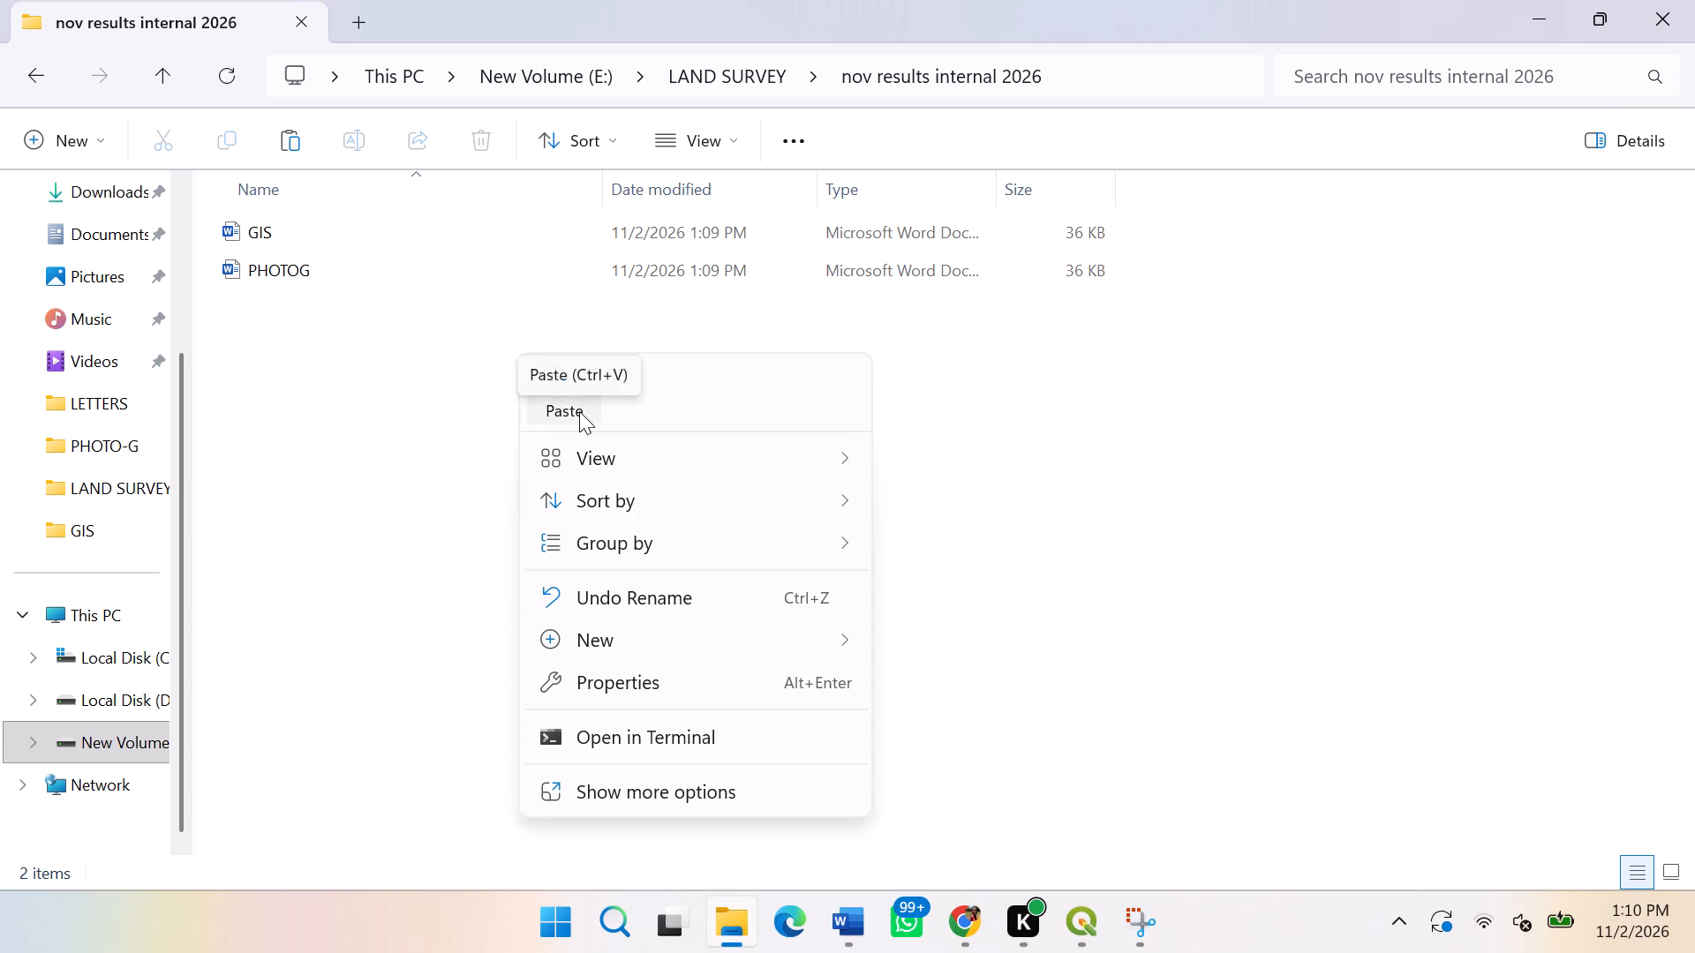
pyautogui.click(579, 411)
pyautogui.rightClick(349, 237)
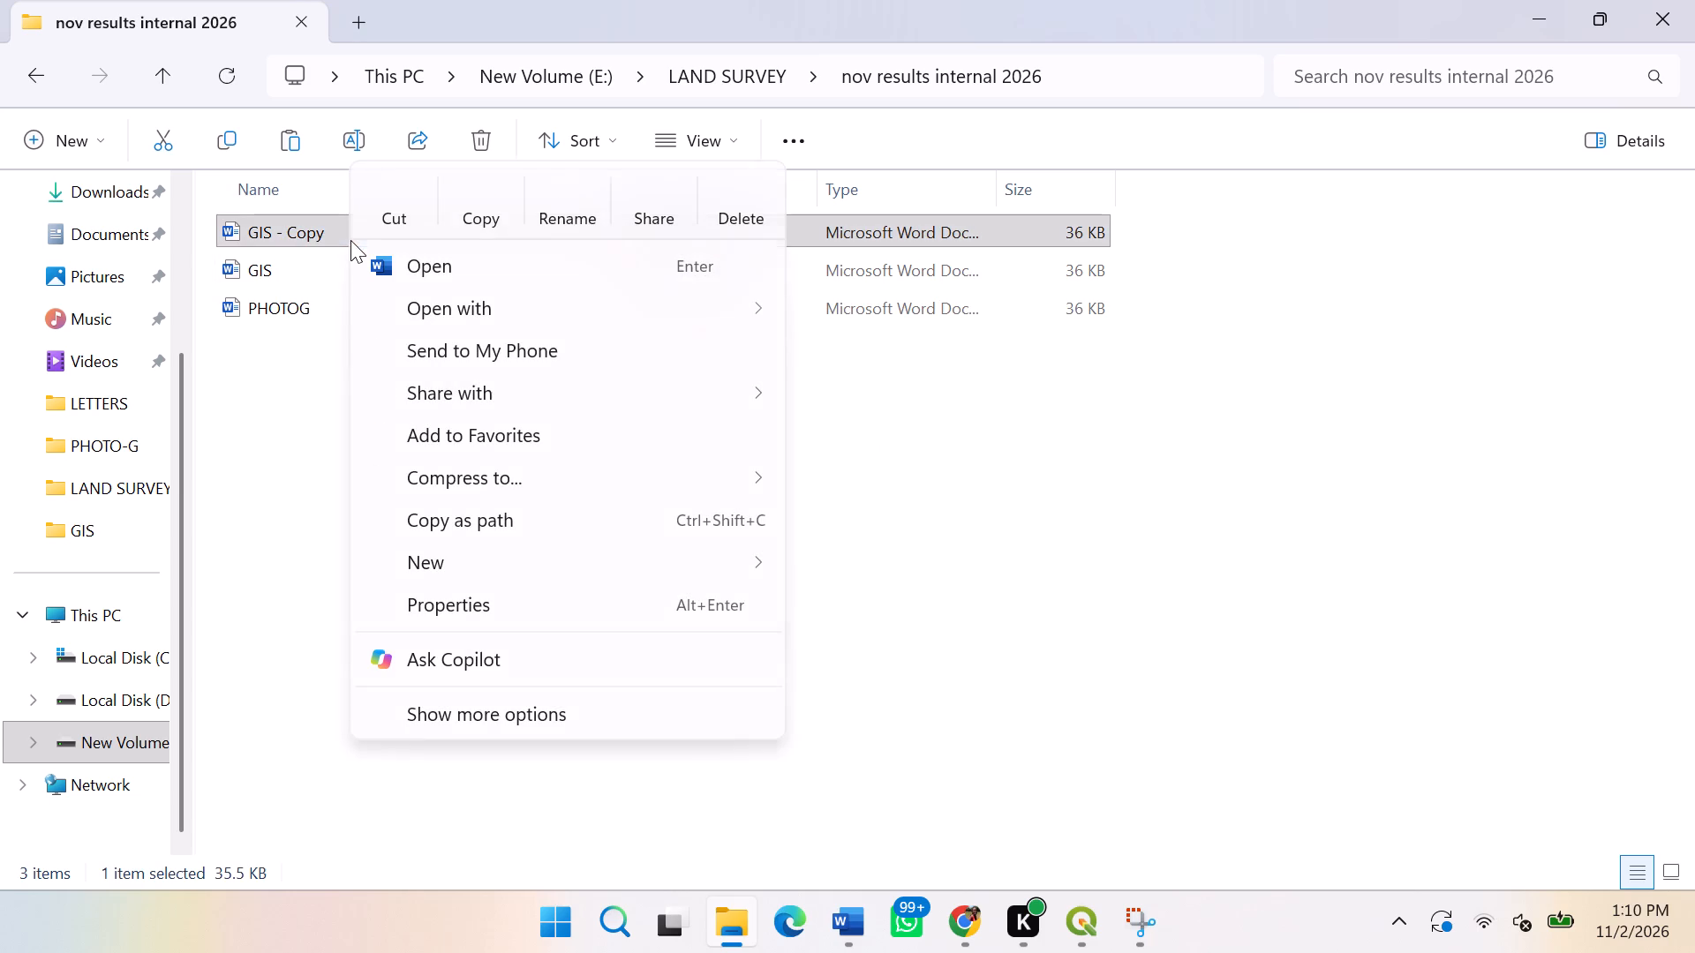
pyautogui.click(564, 206)
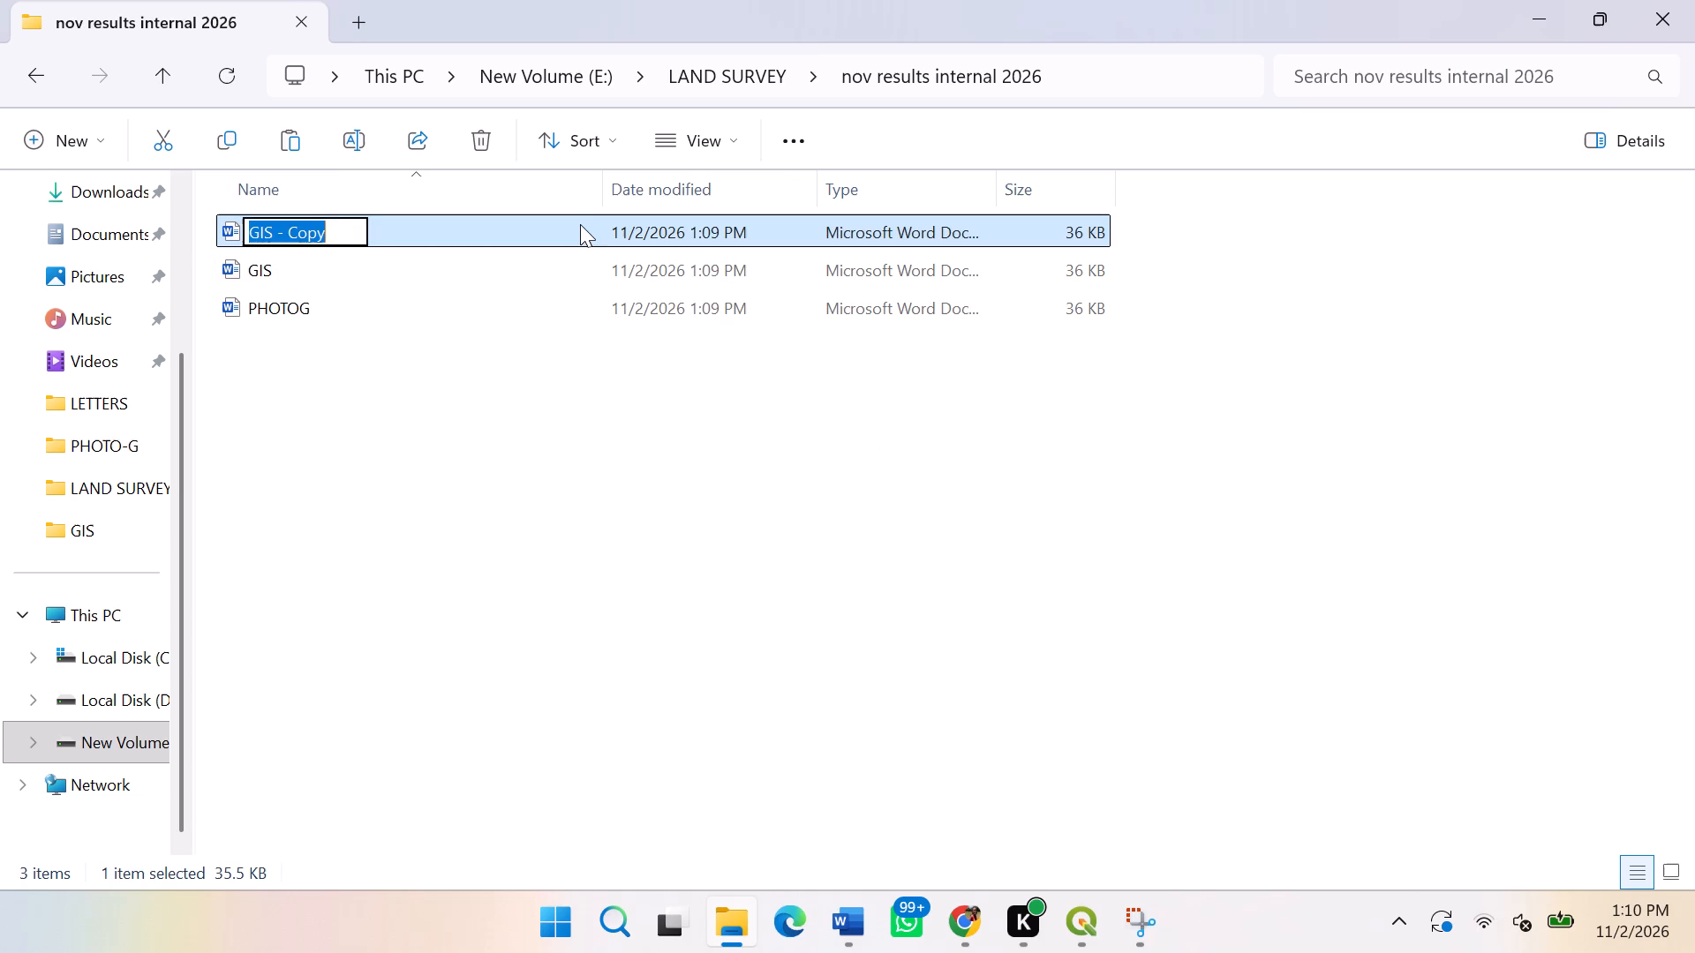
pyautogui.write('LAND LAW')
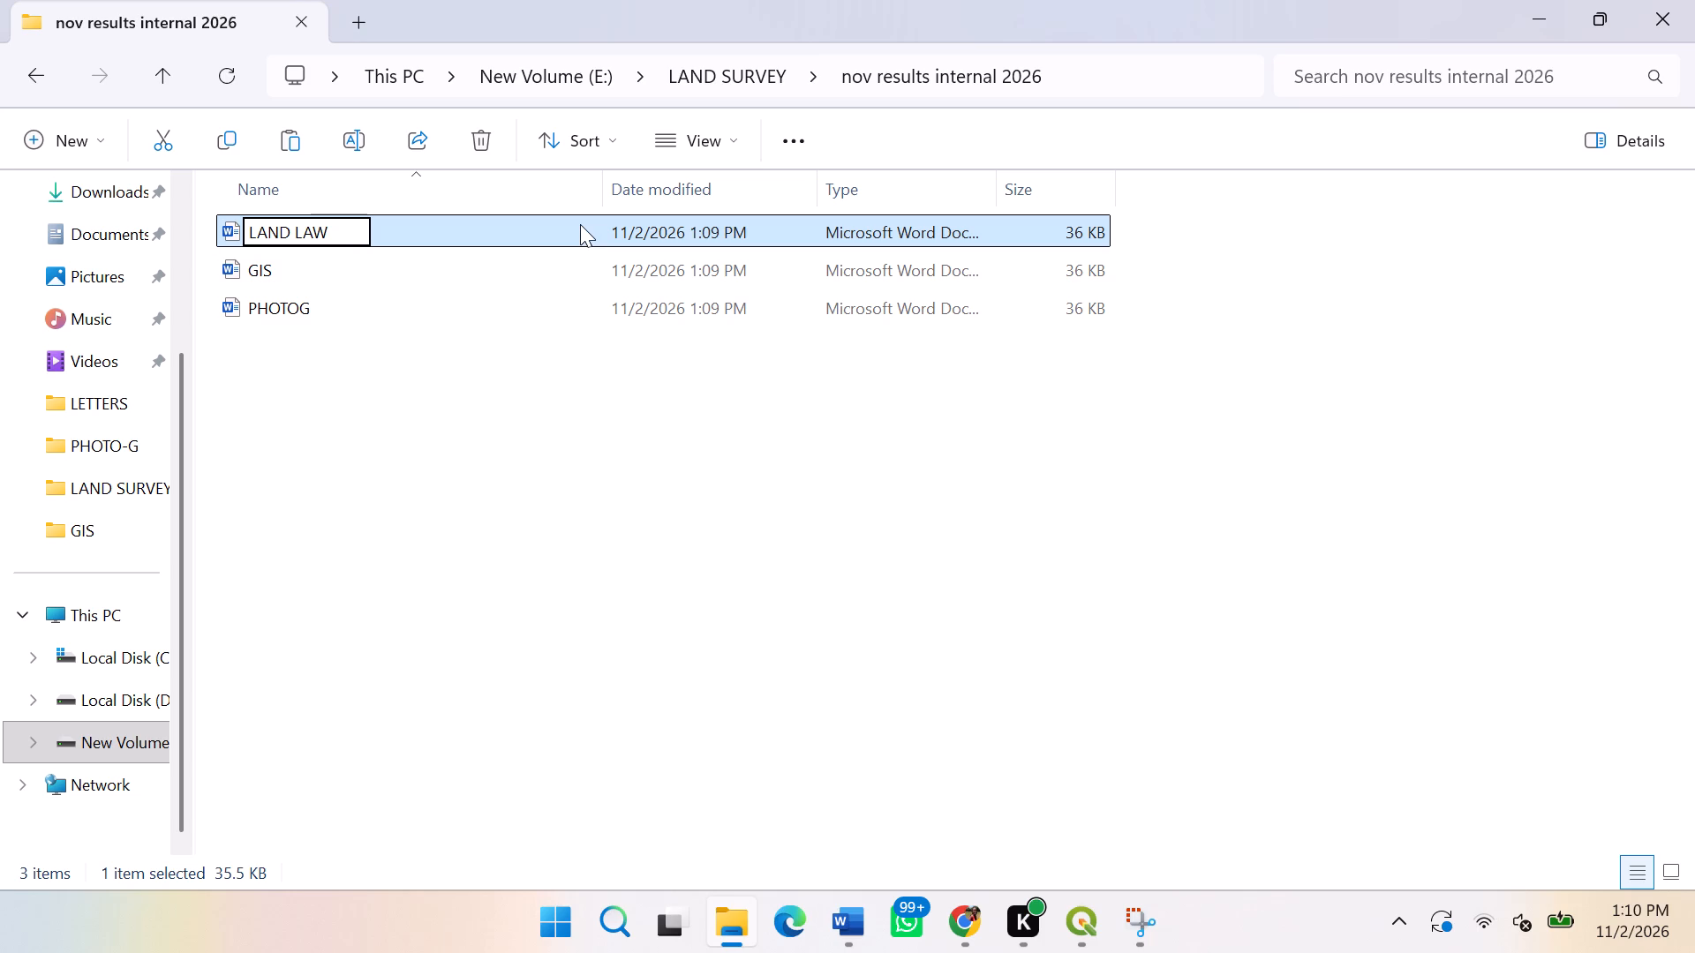
pyautogui.click(598, 497)
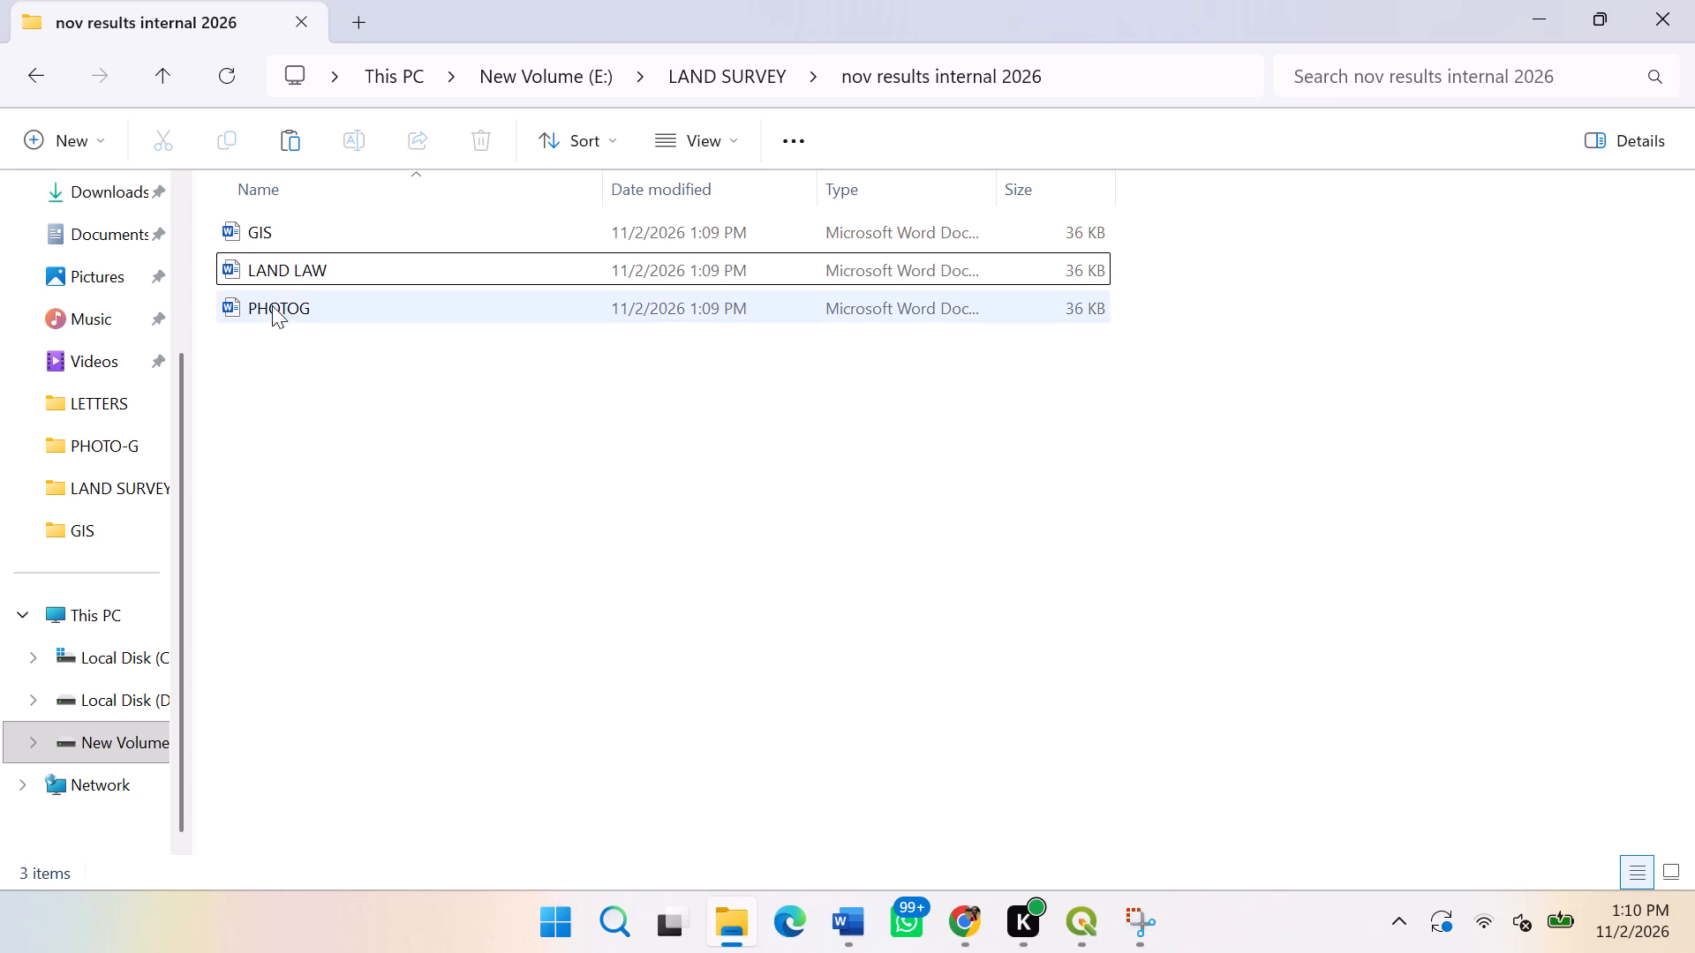
# Open the GIS document in Word and enable editing.
pyautogui.doubleClick(282, 232)
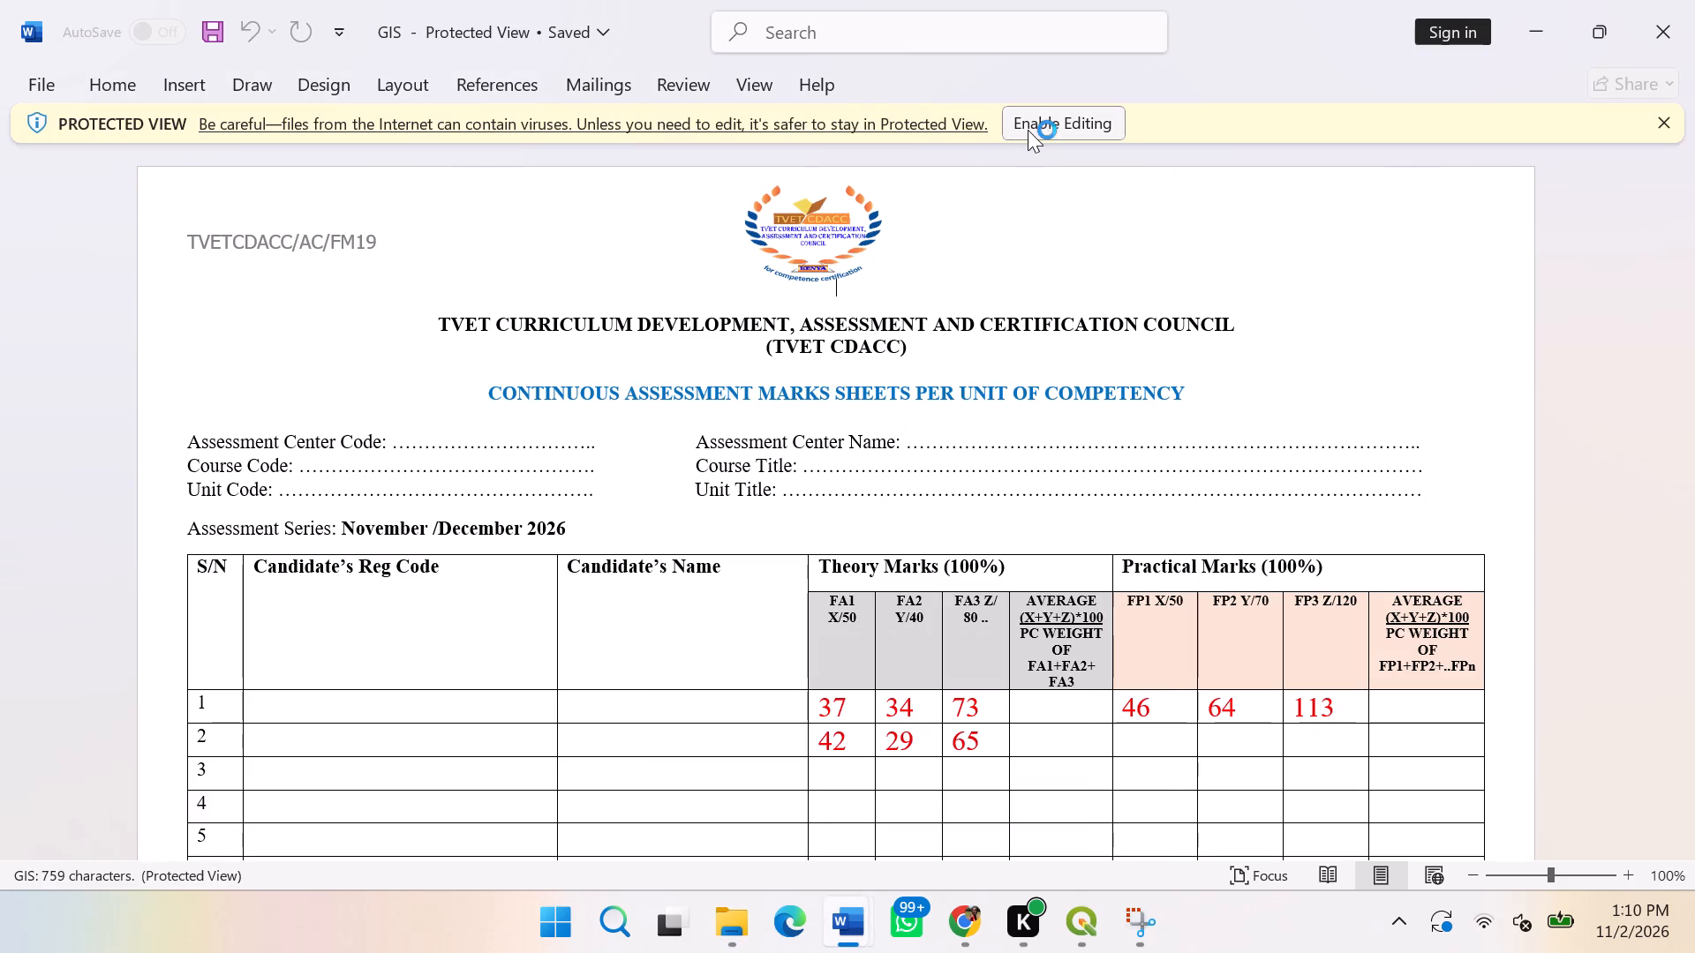
pyautogui.click(1028, 130)
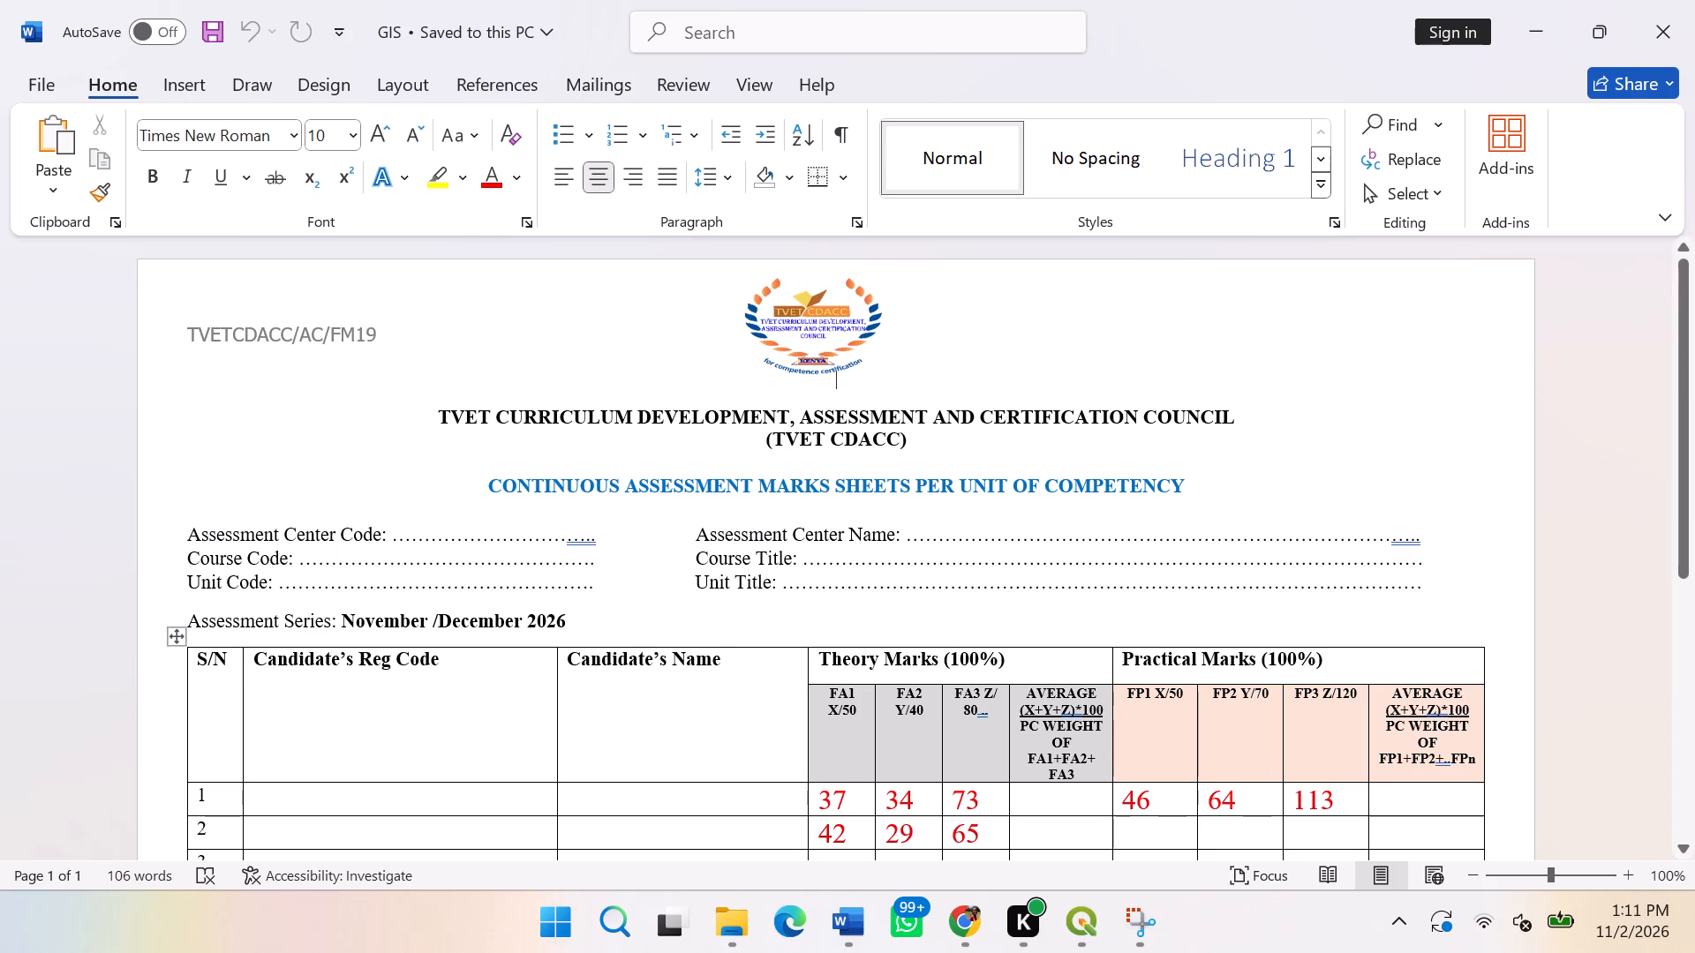
# Enter 03000003 as the Assessment Center Code in the mark sheet header.
pyautogui.scroll(-1, 1028, 807)
pyautogui.click(863, 645)
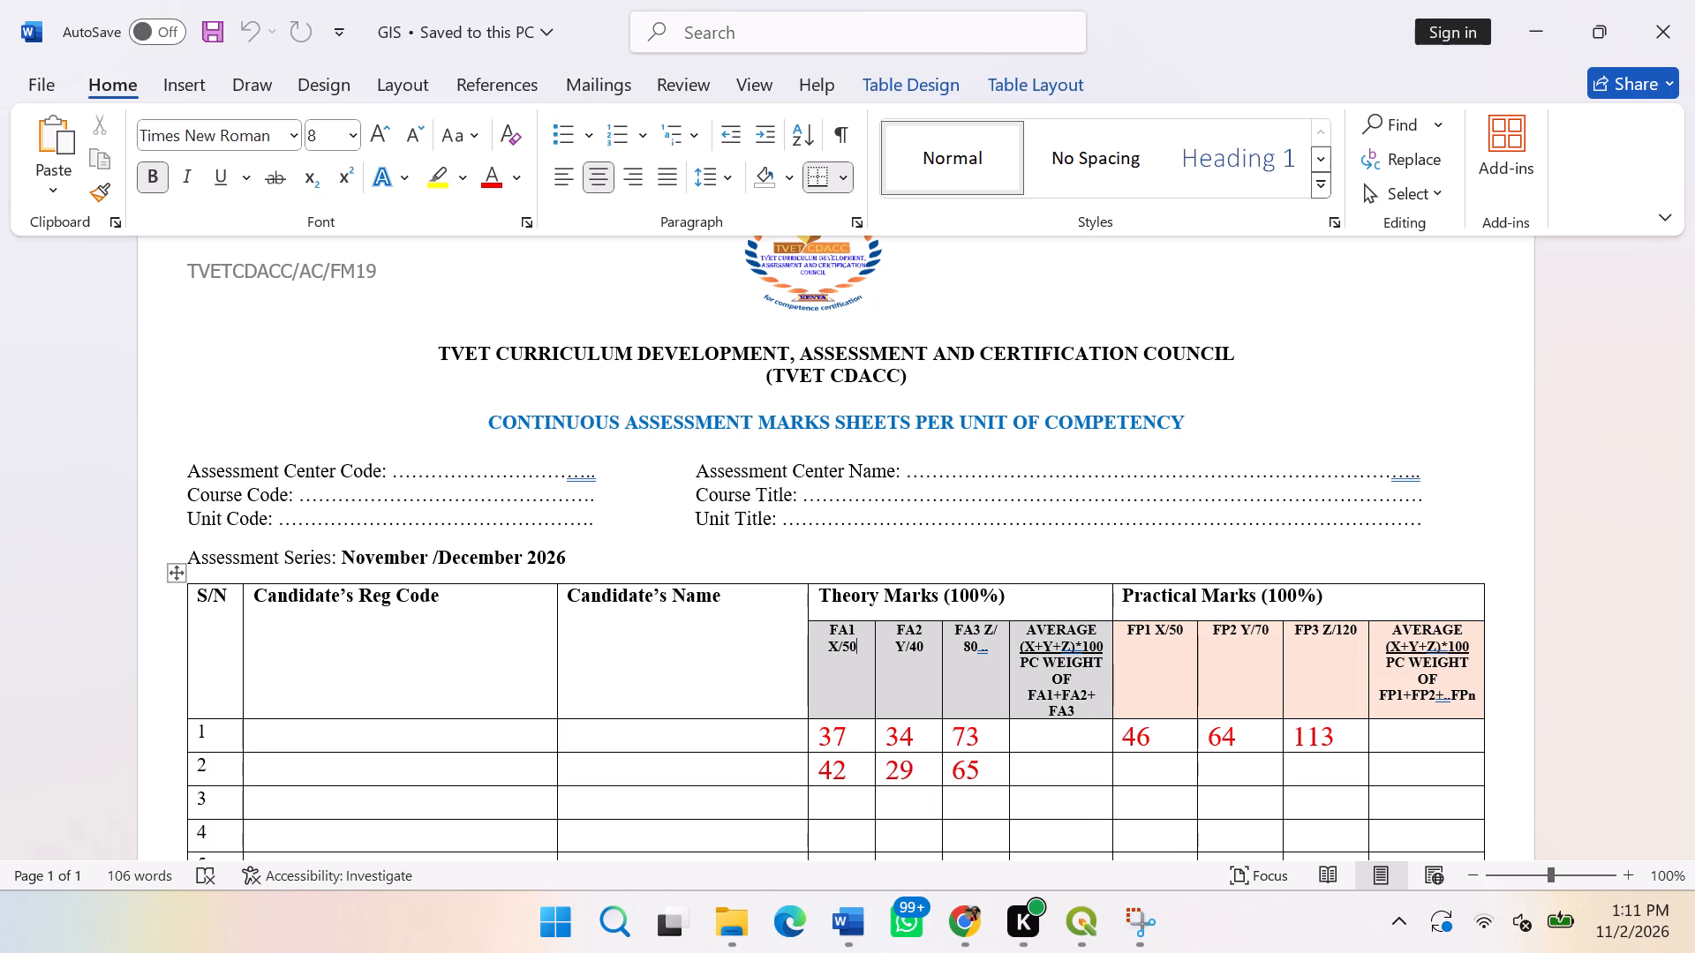
pyautogui.click(406, 470)
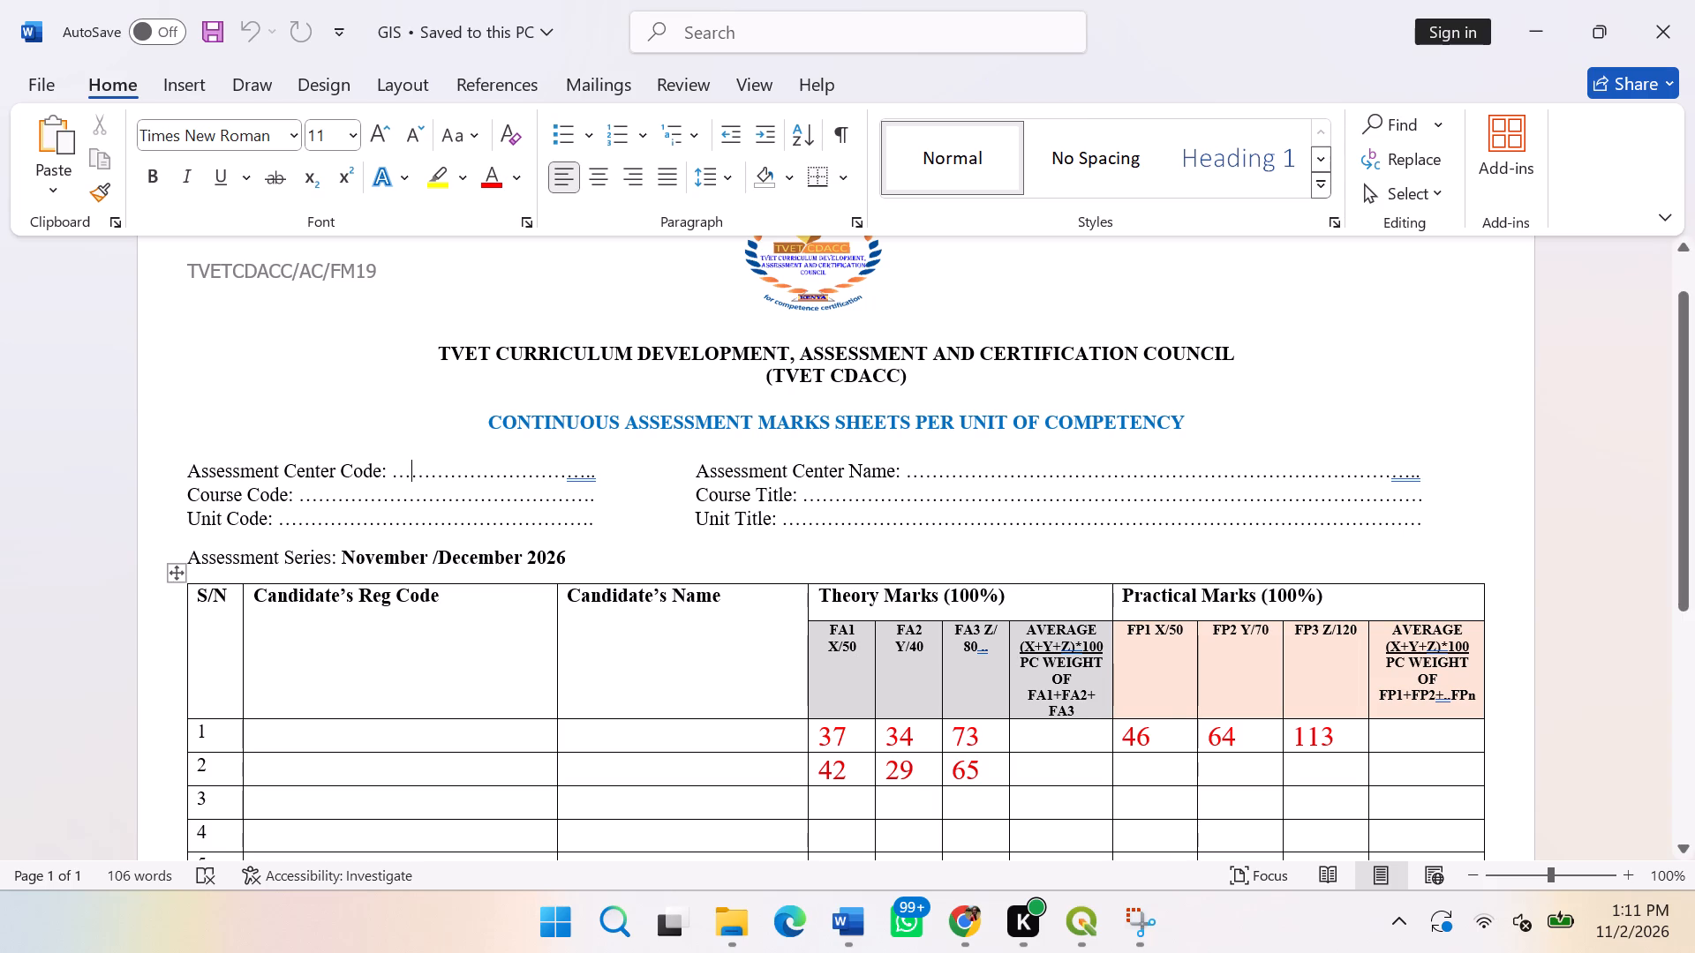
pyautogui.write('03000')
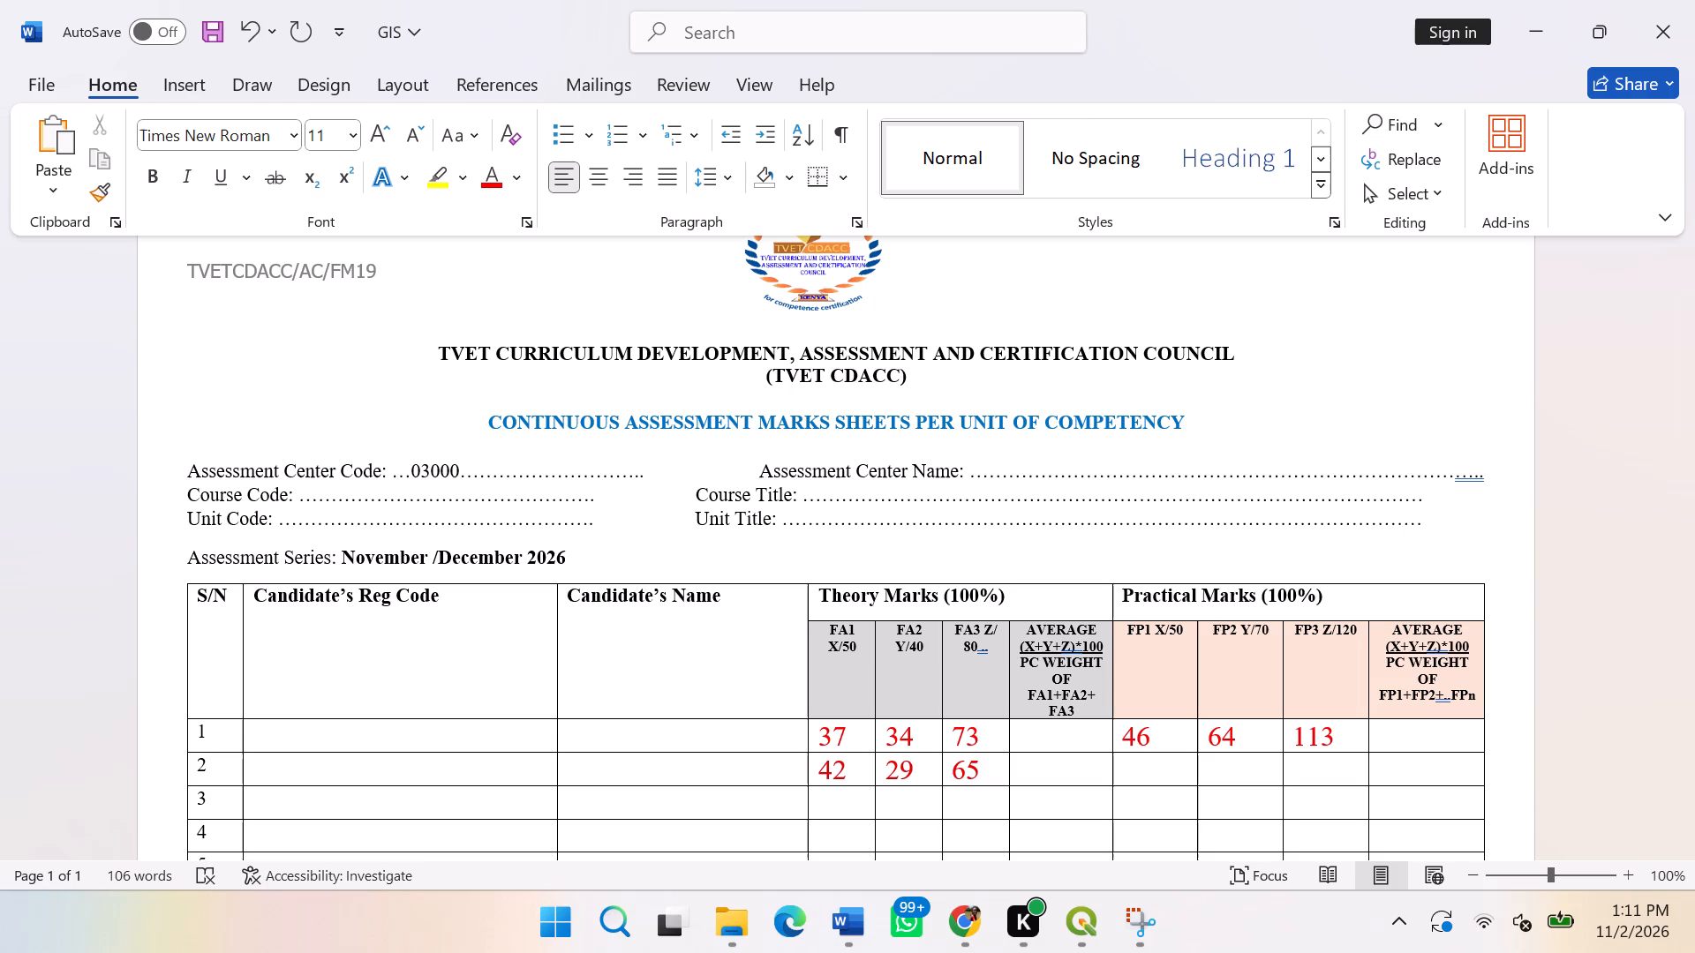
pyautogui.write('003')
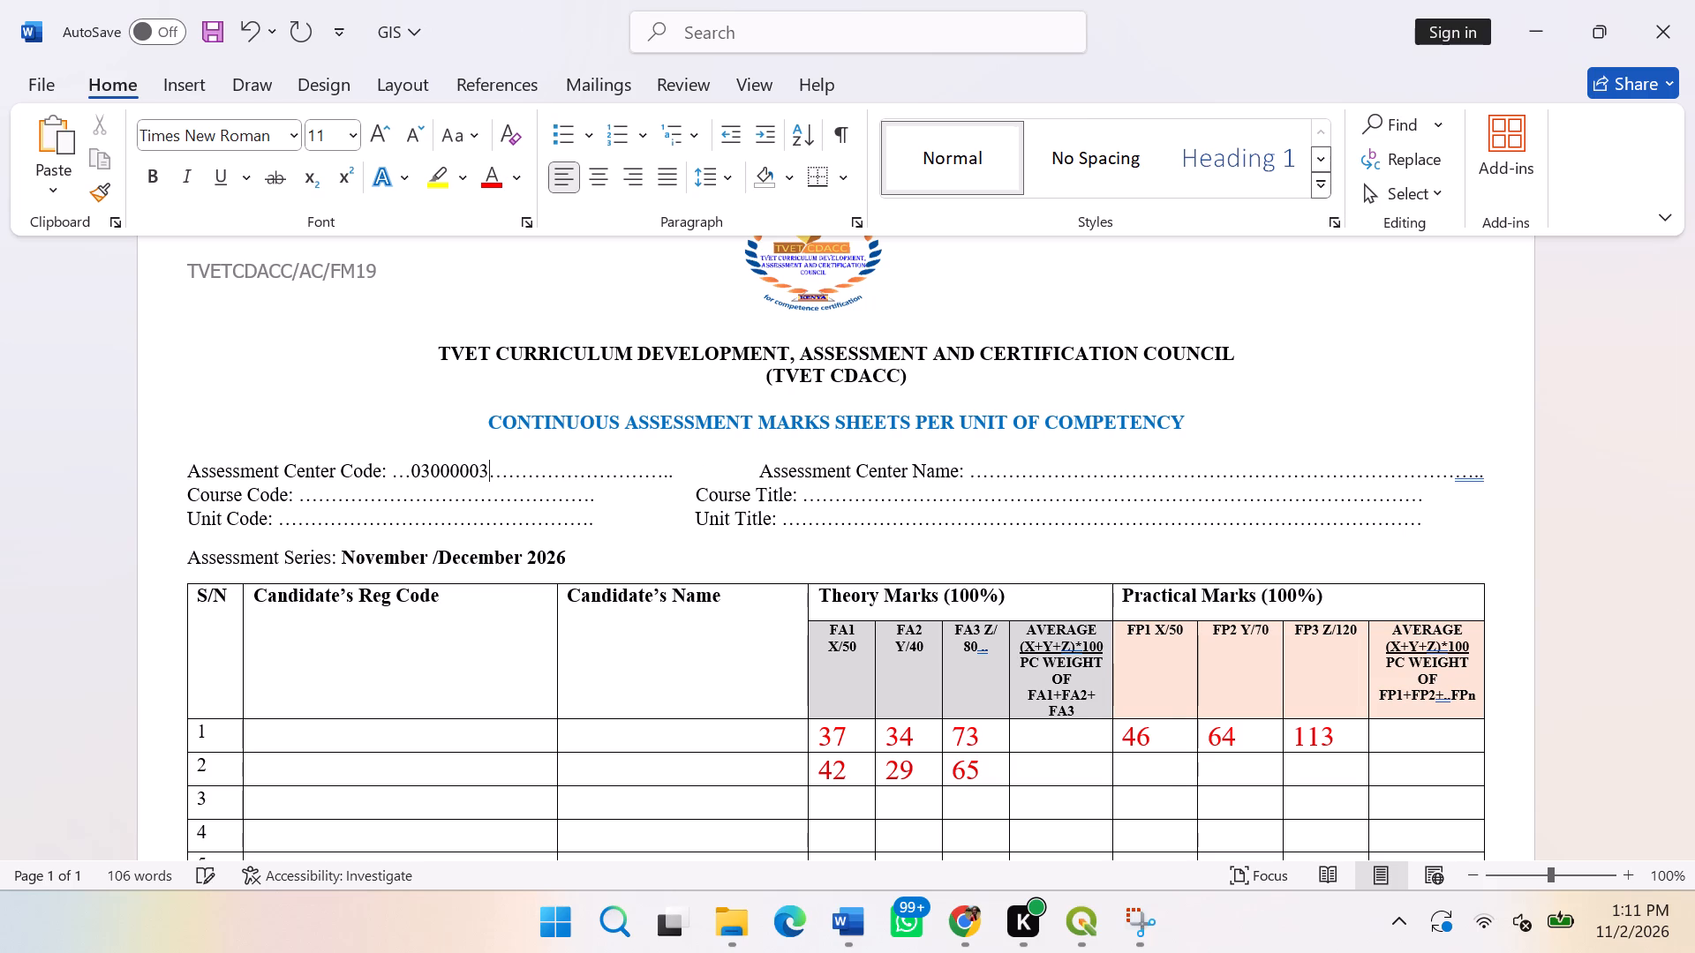
# Enter KAPCHEPKOR TECHNICAL TRAINING INSTITUTE as the Assessment Center Name.
pyautogui.click(986, 475)
pyautogui.write('KAP')
pyautogui.write('CHEPKOR')
pyautogui.press('space')
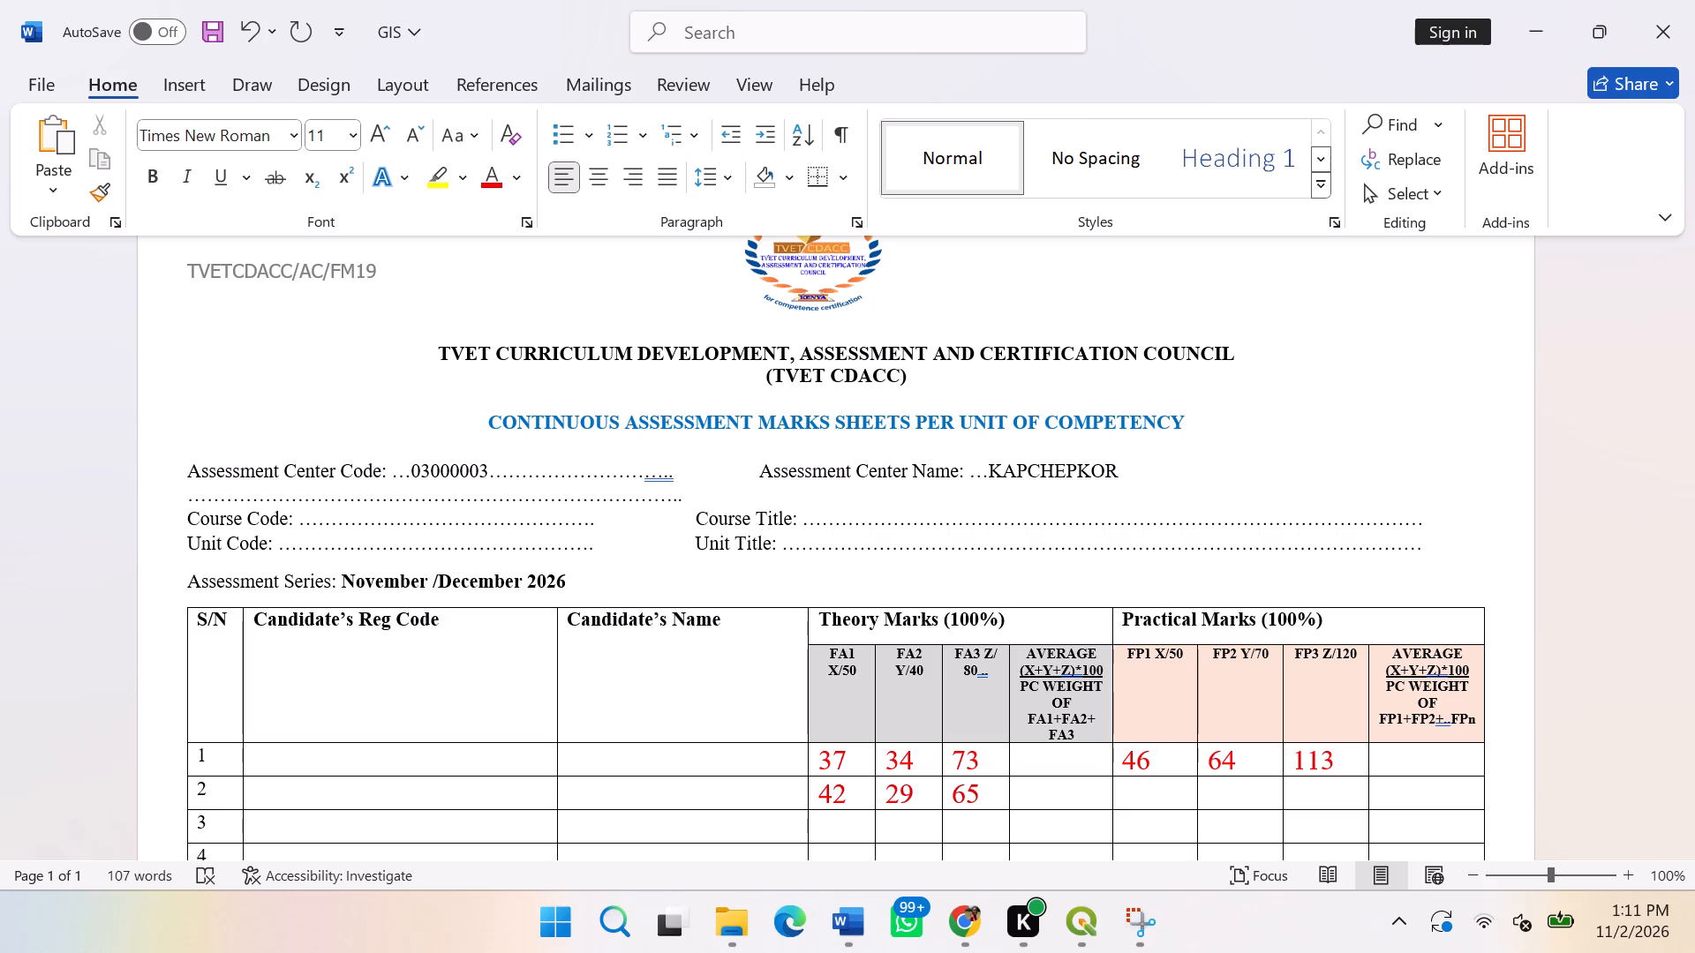
pyautogui.write('TECHNICAL')
pyautogui.press('space')
pyautogui.write('TRAO')
pyautogui.press('BackSpace')
pyautogui.write('INING INSTITUTE')
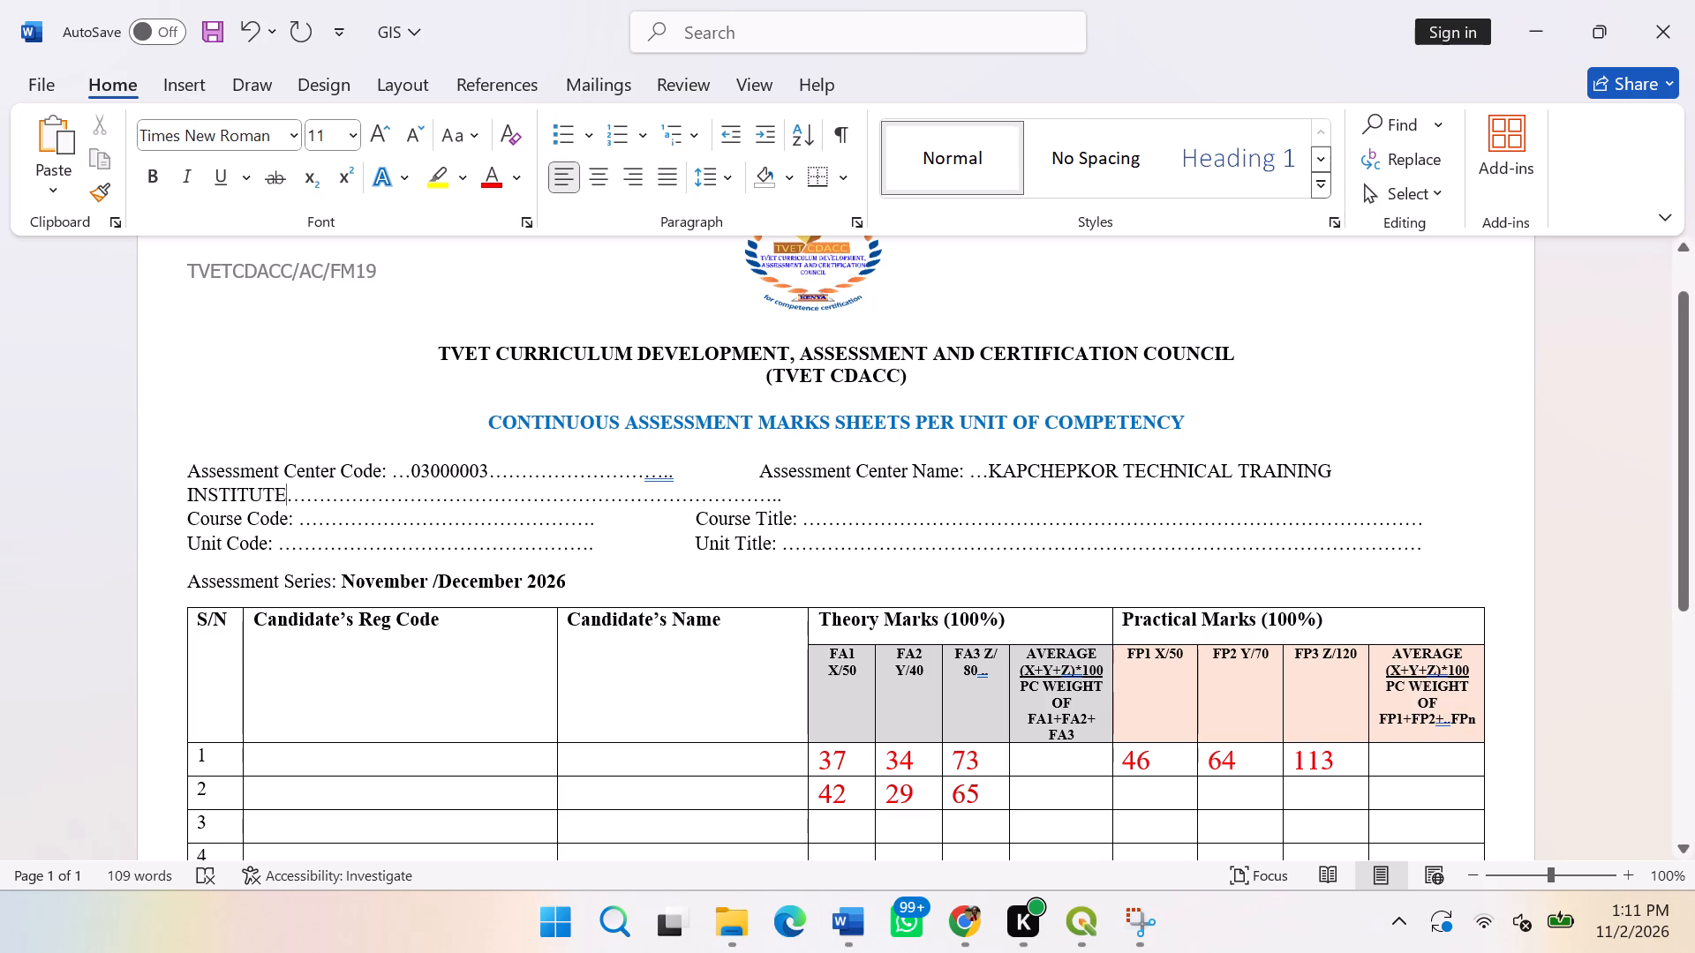
# Change the case of the assessment center name so that each word is capitalized: Kapchepkor Technical Training Institute.
pyautogui.moveTo(282, 493); pyautogui.dragTo(931, 446)
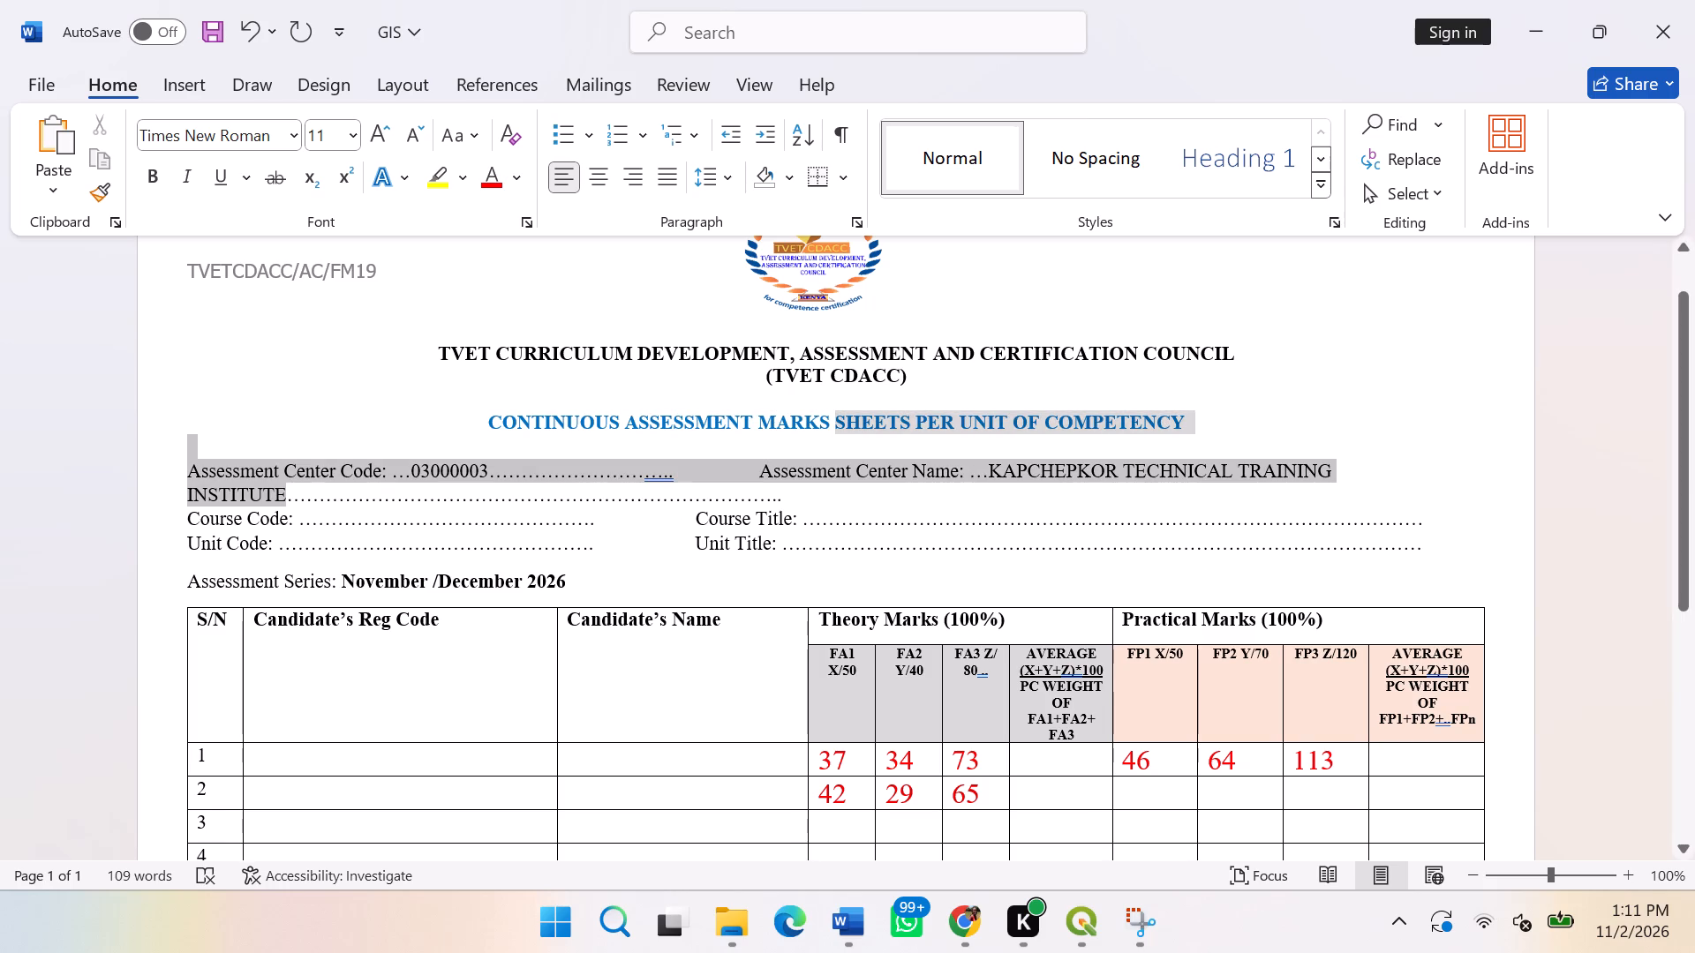
pyautogui.moveTo(931, 446); pyautogui.dragTo(995, 465)
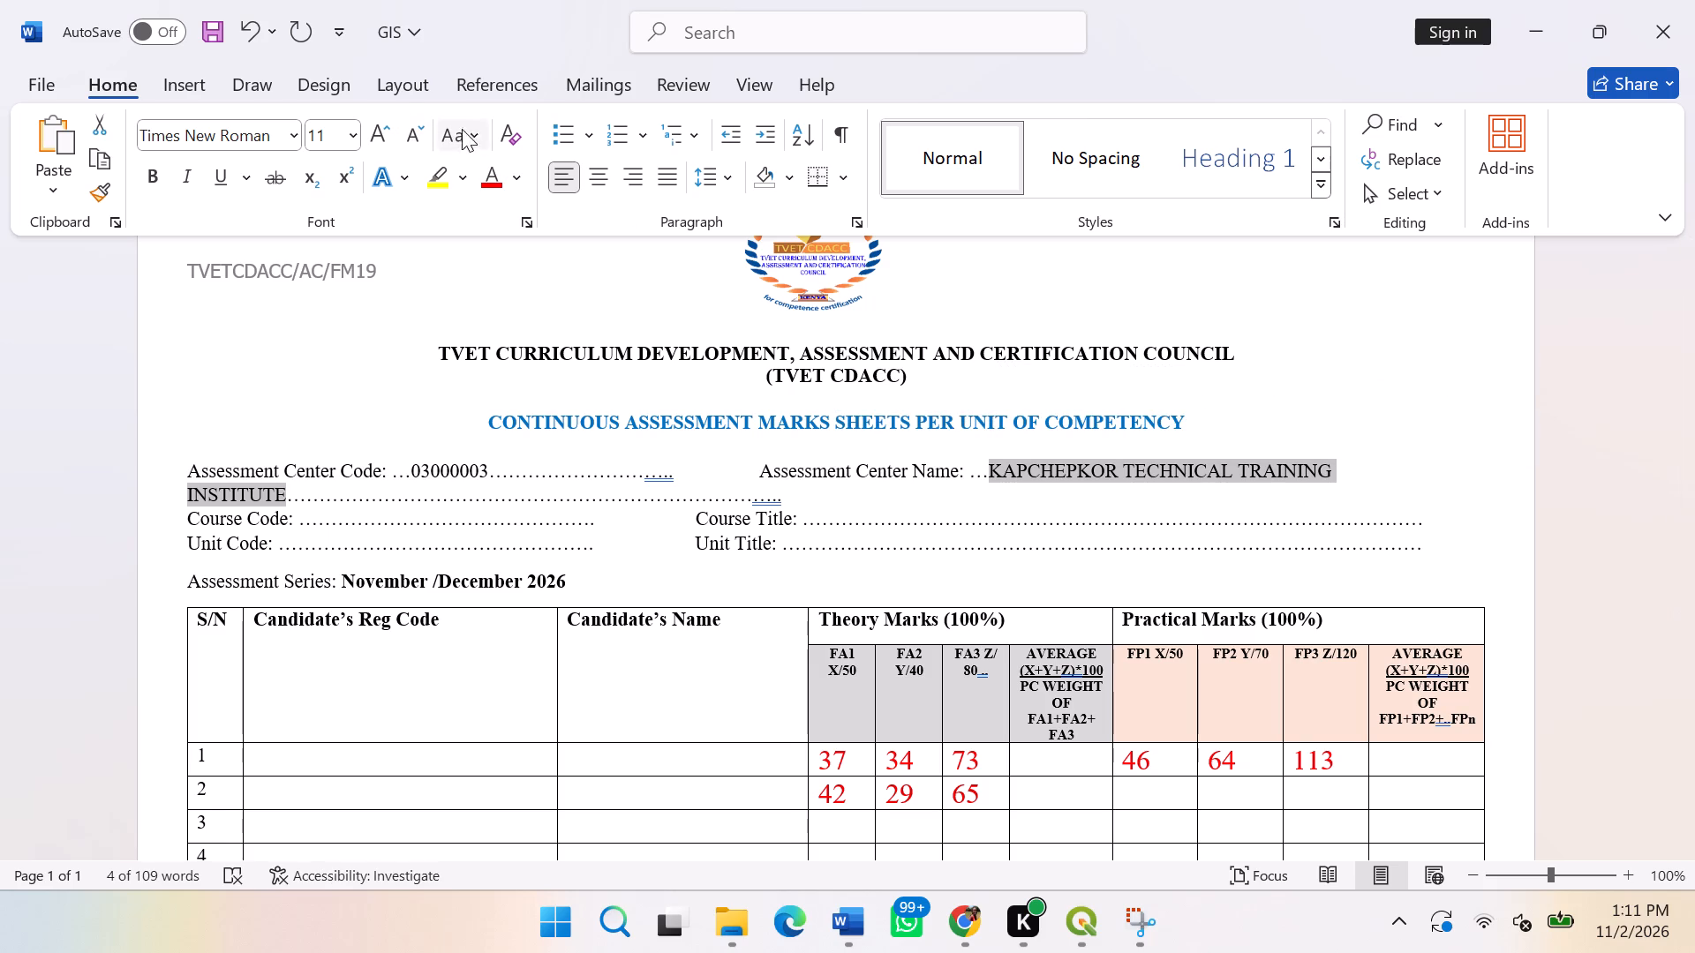
pyautogui.click(478, 131)
pyautogui.click(526, 280)
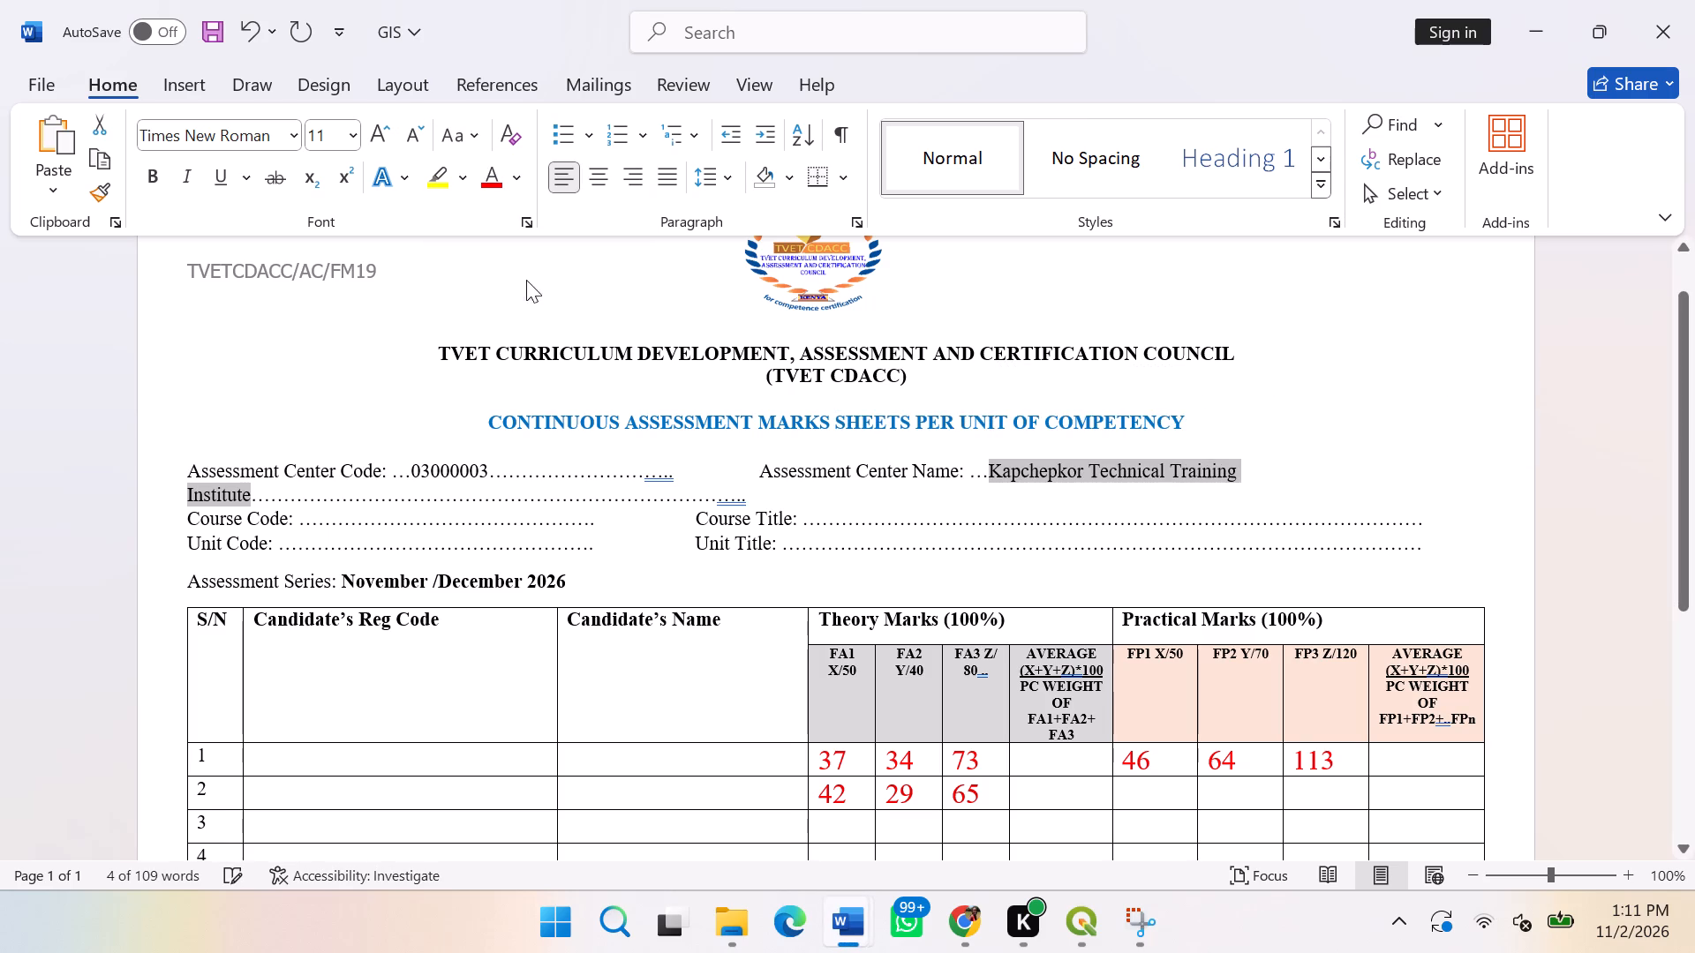
pyautogui.click(778, 514)
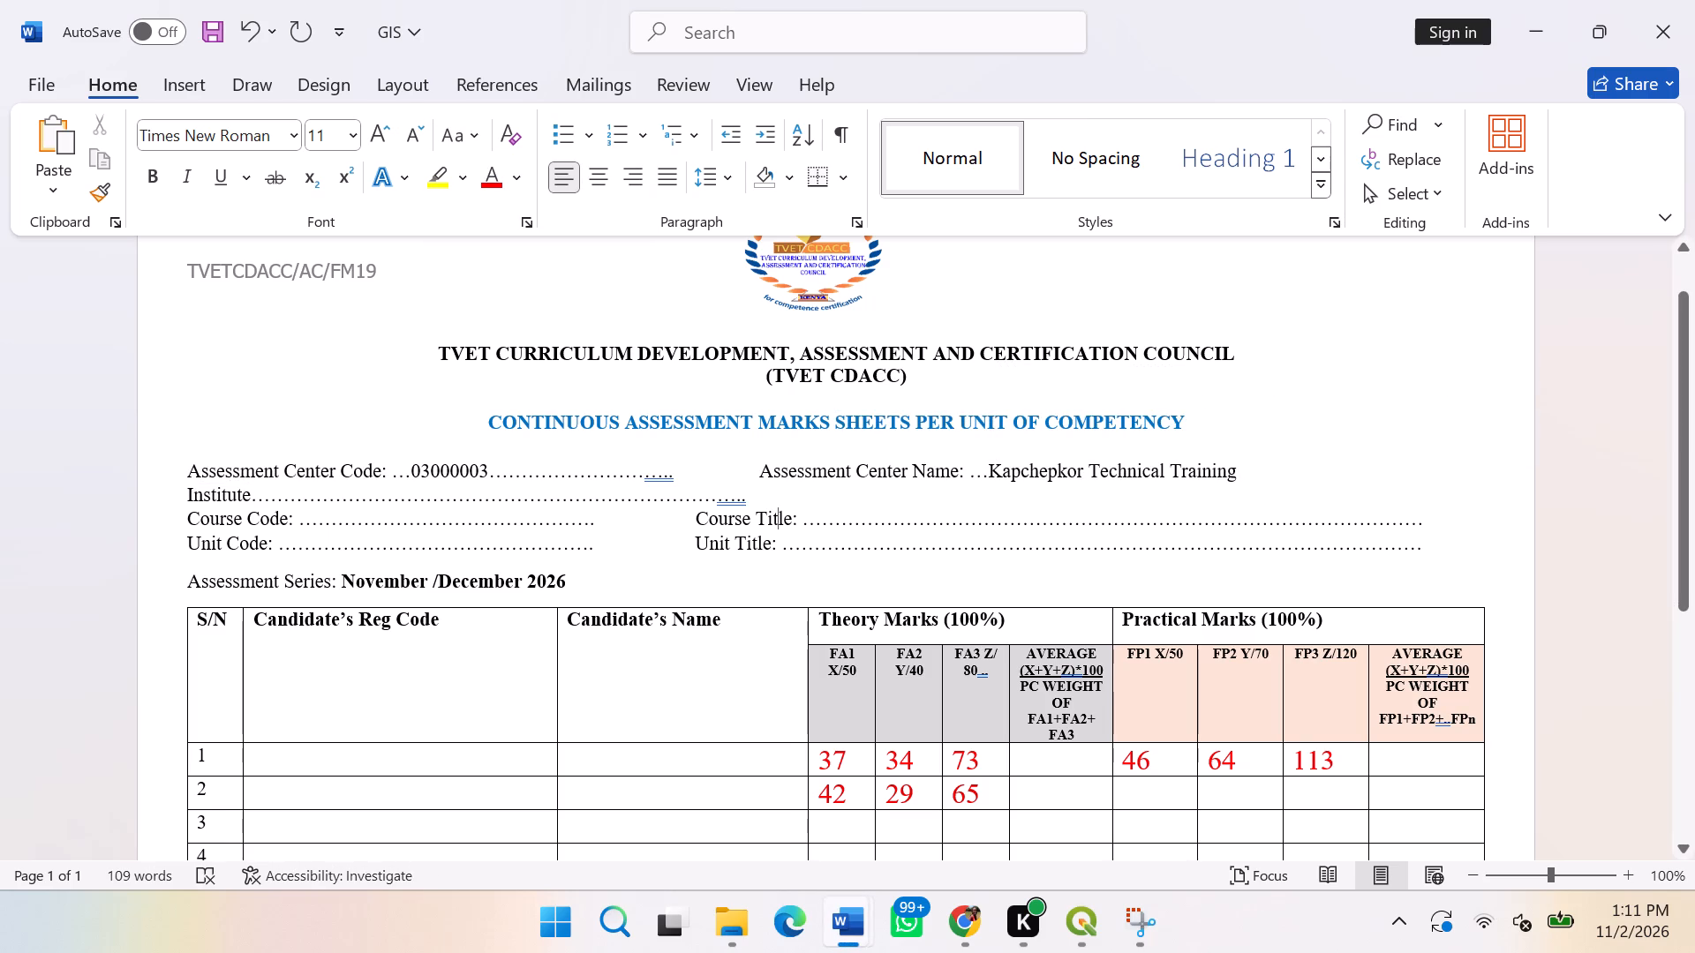
# Enter 073106T4LAS as the Course Code.
pyautogui.click(314, 517)
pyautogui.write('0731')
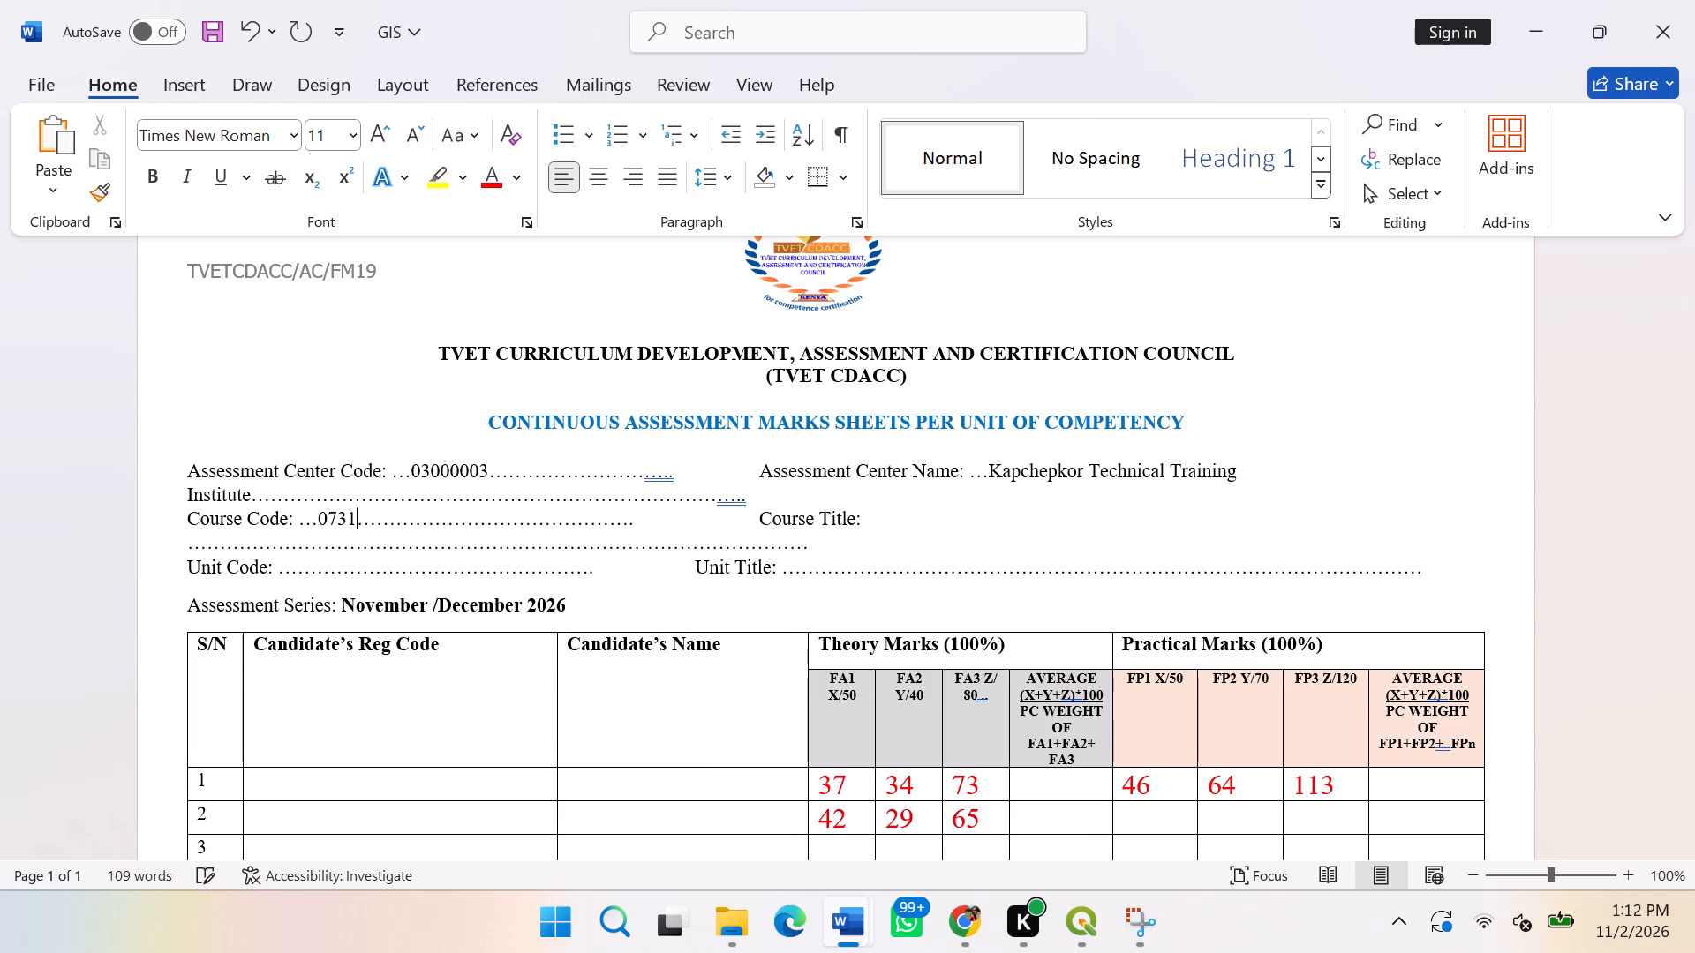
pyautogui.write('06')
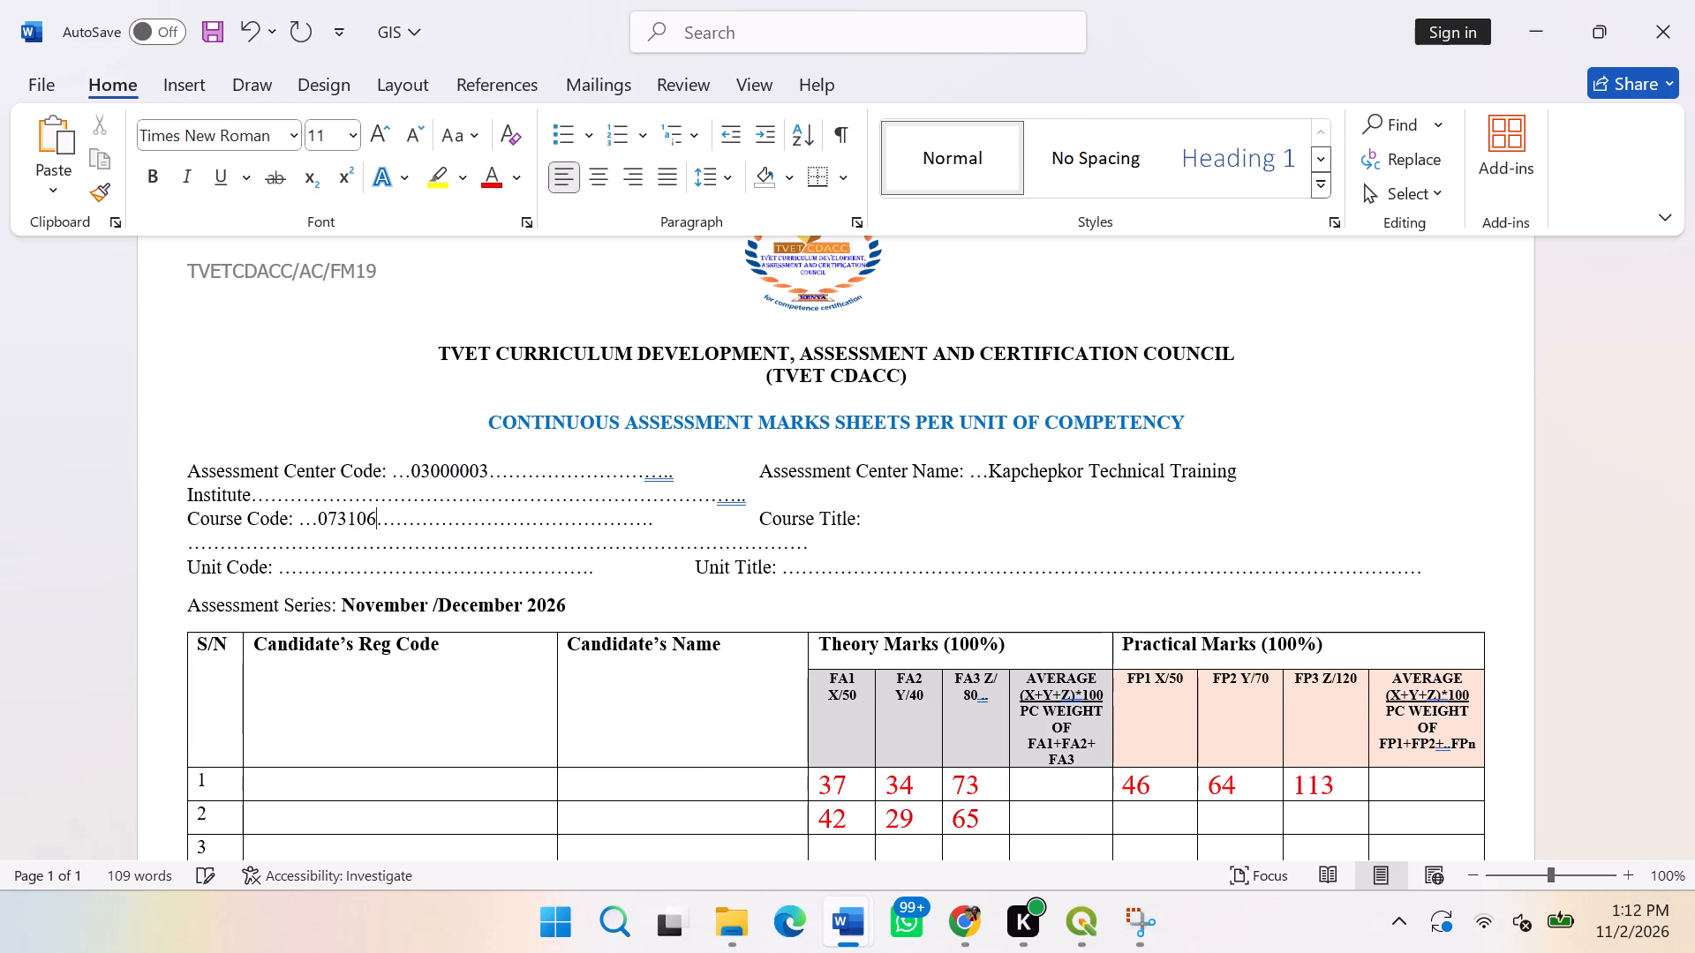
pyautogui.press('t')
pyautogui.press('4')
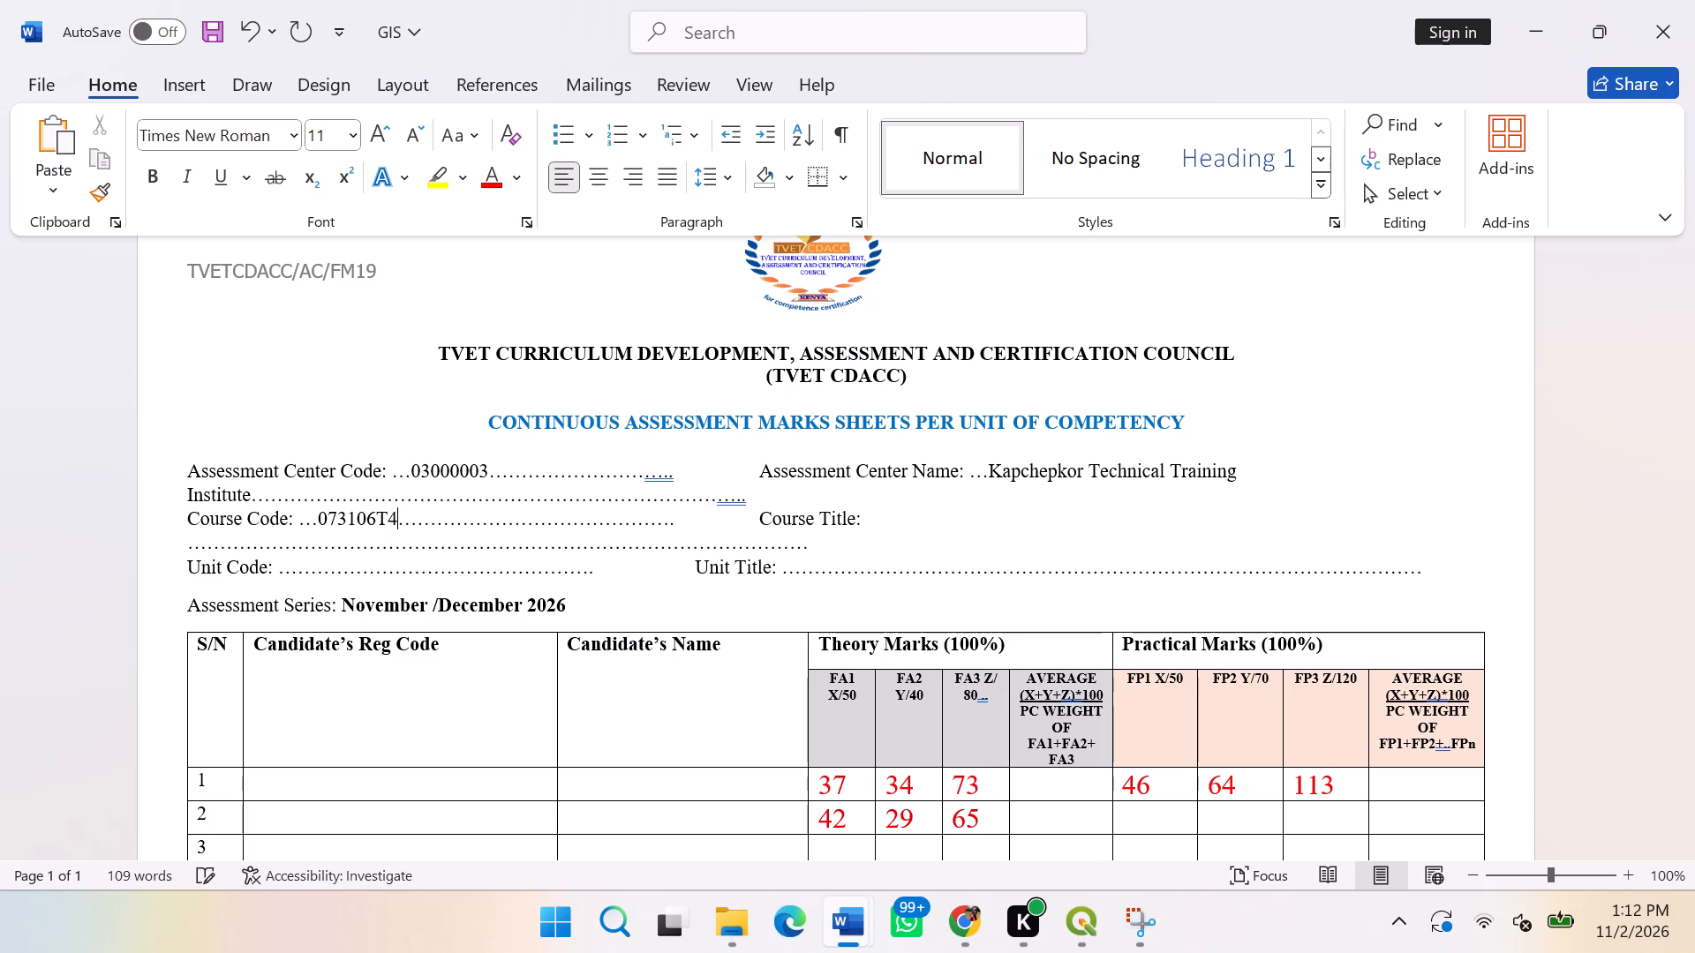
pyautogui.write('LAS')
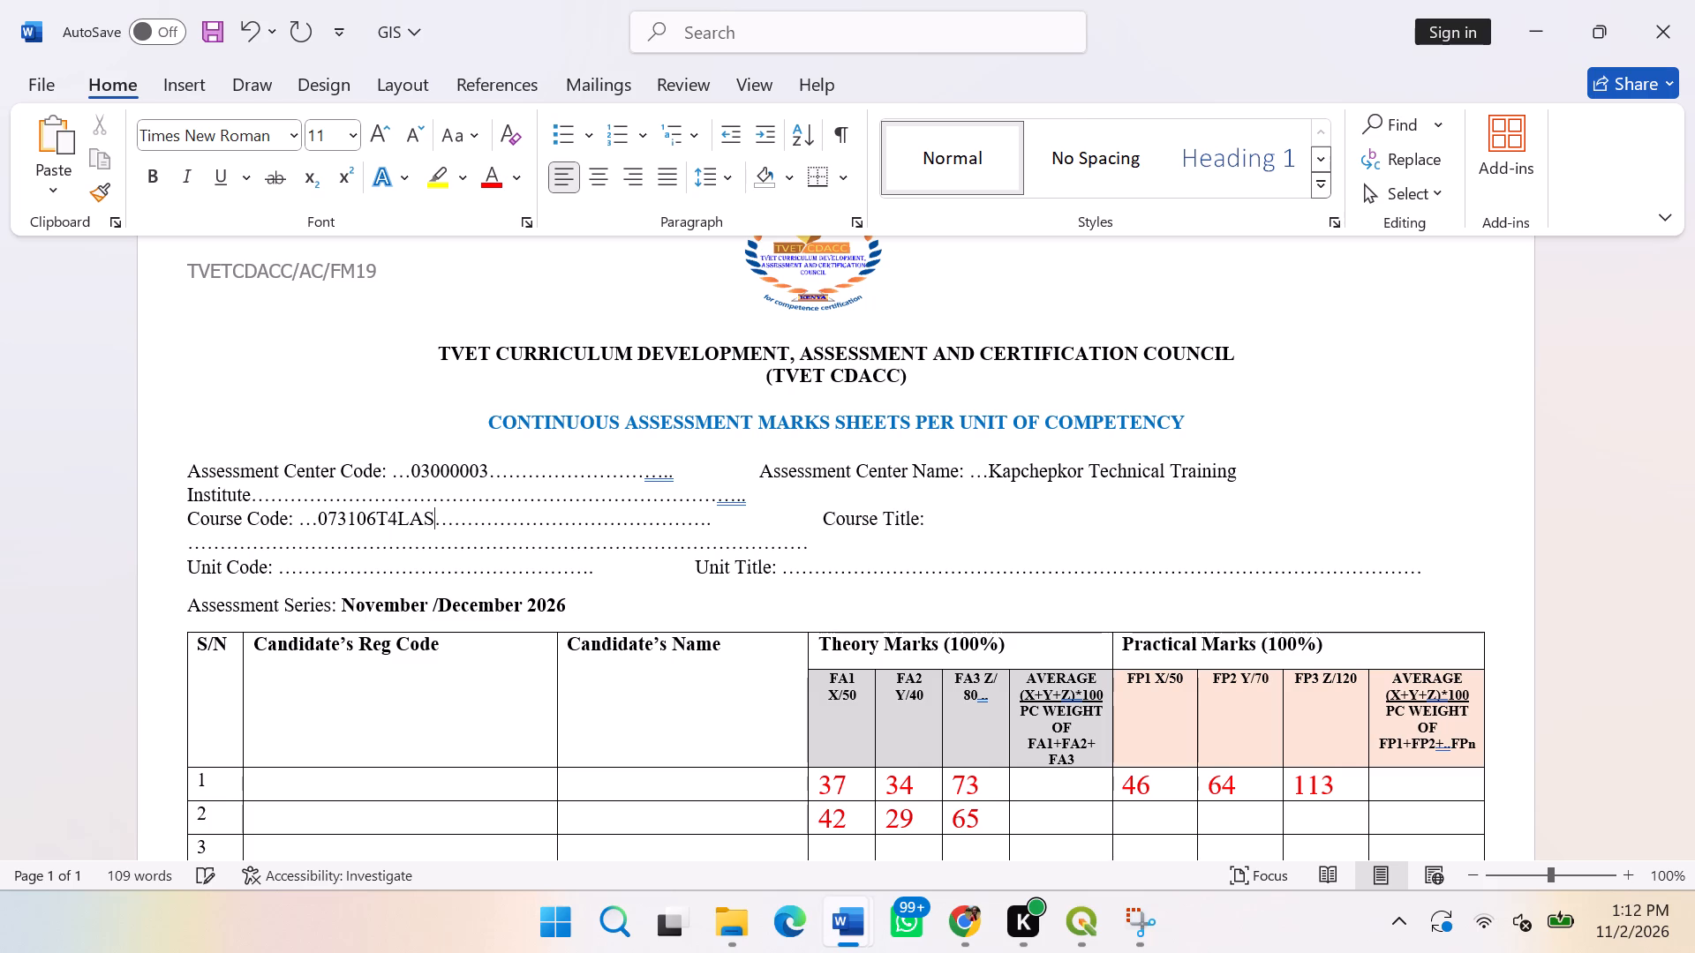
# Enter PHOTOGRAMMETRIC SURVEY as the Course Title in the mark sheet header.
pyautogui.click(196, 544)
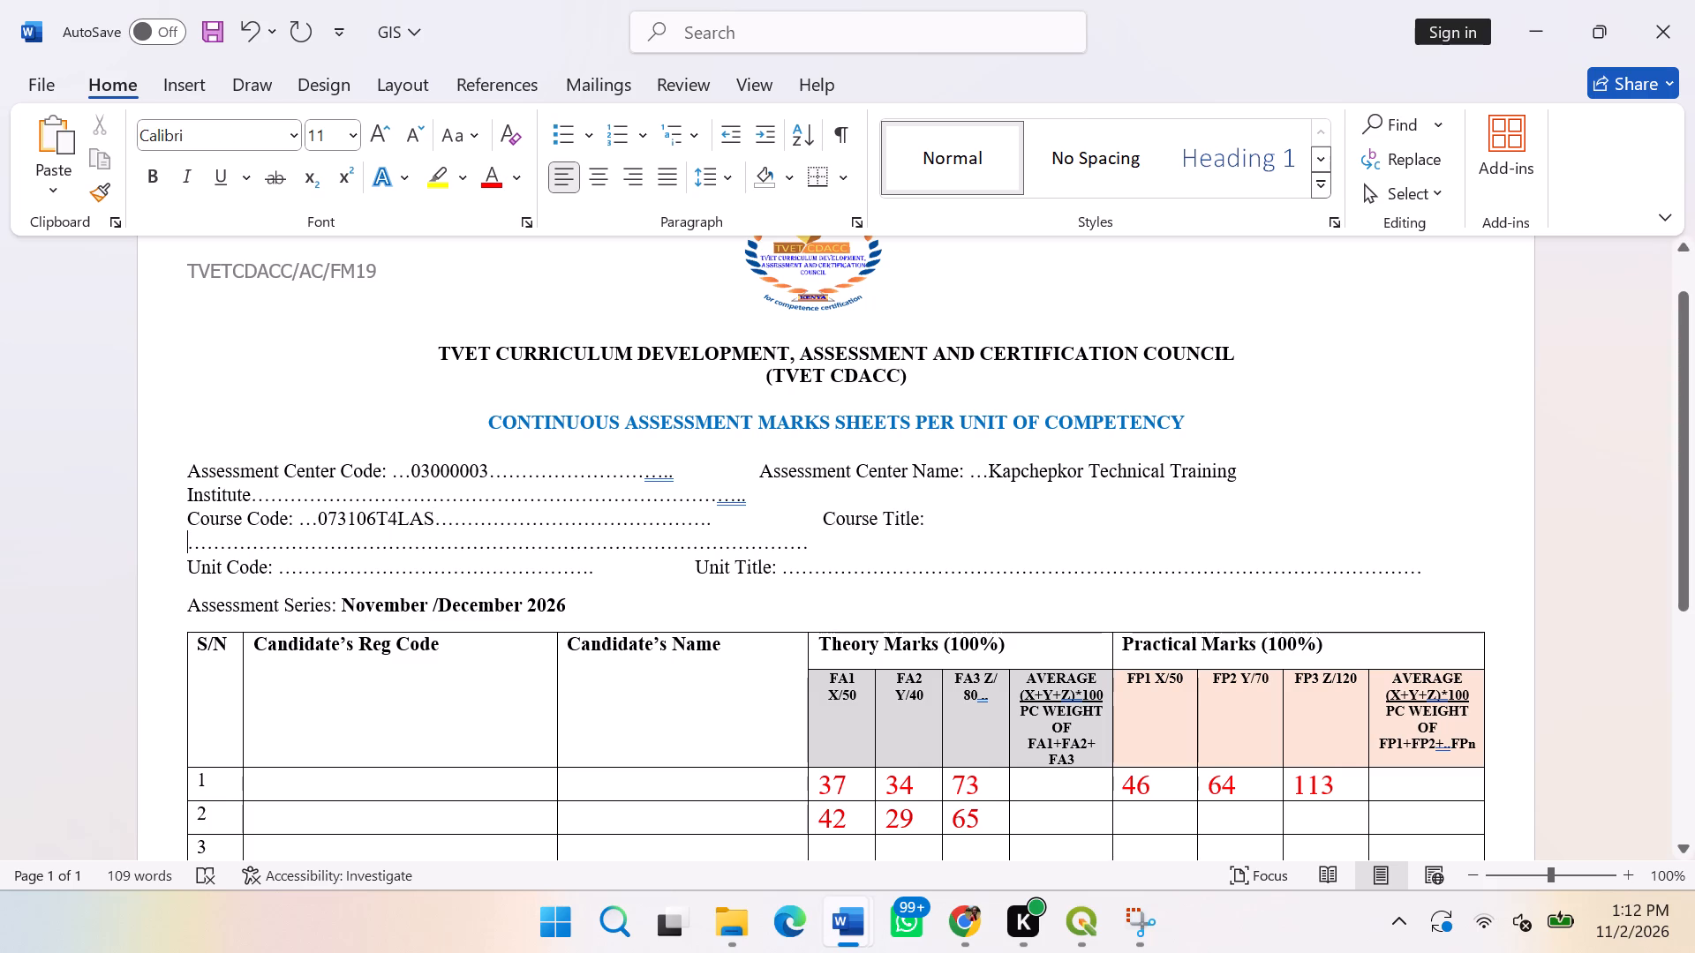
pyautogui.click(206, 548)
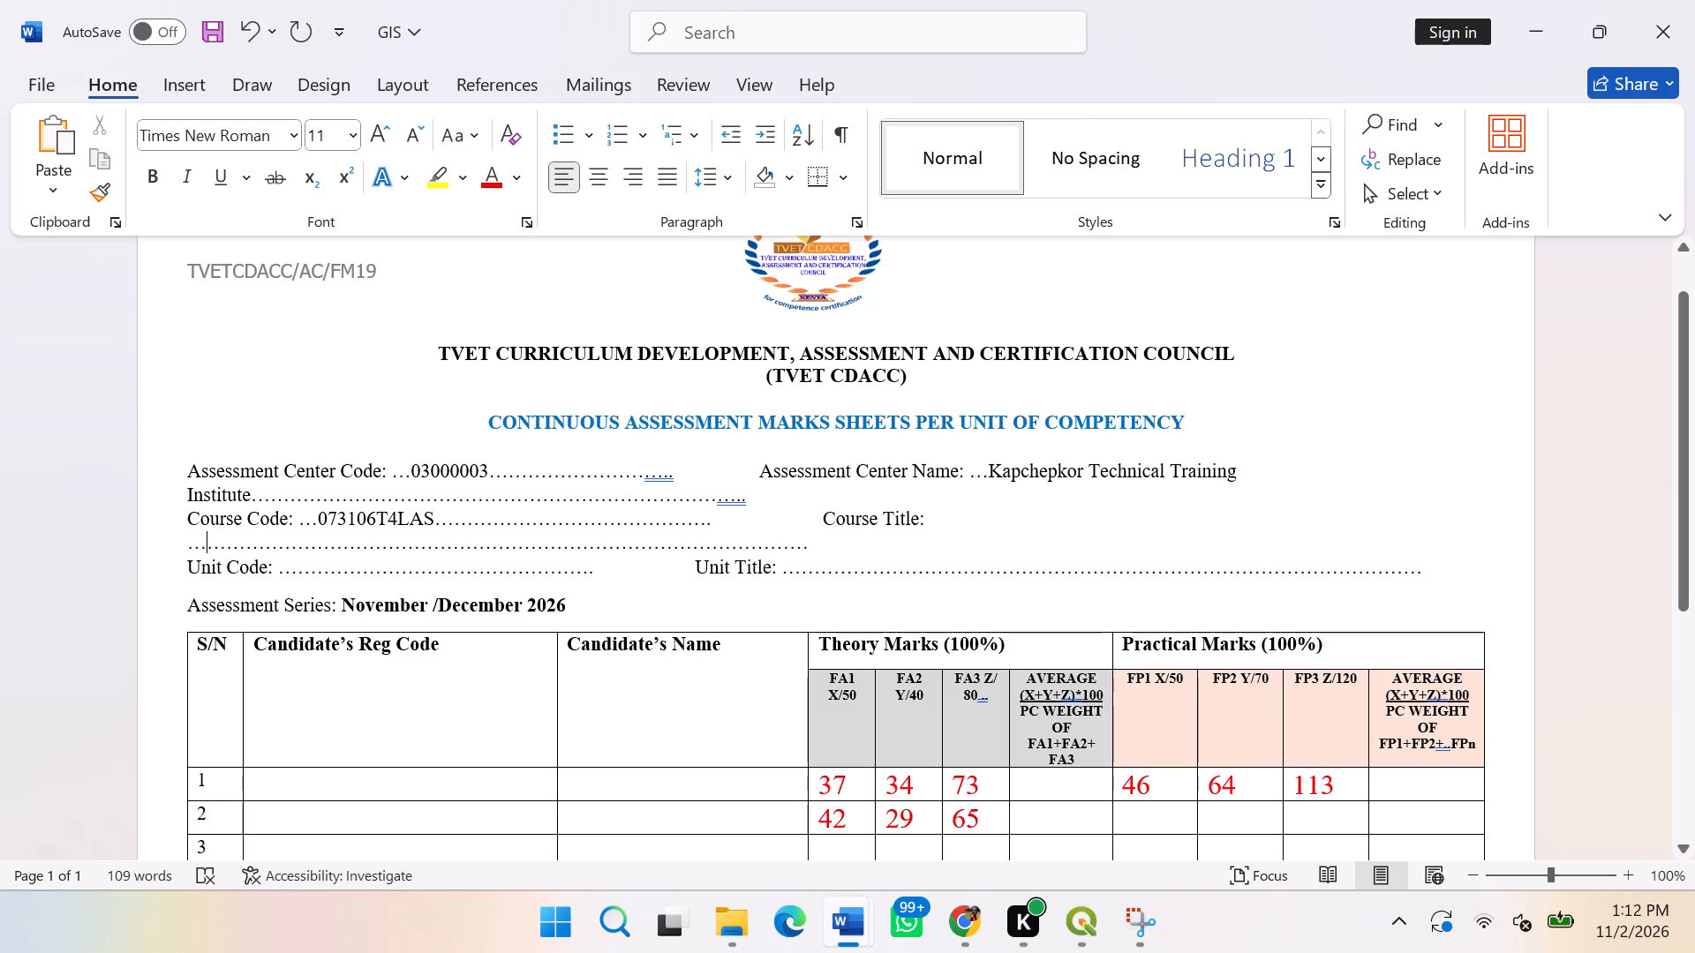
pyautogui.write('PHOTOGRAMMETRIC SURVEY')
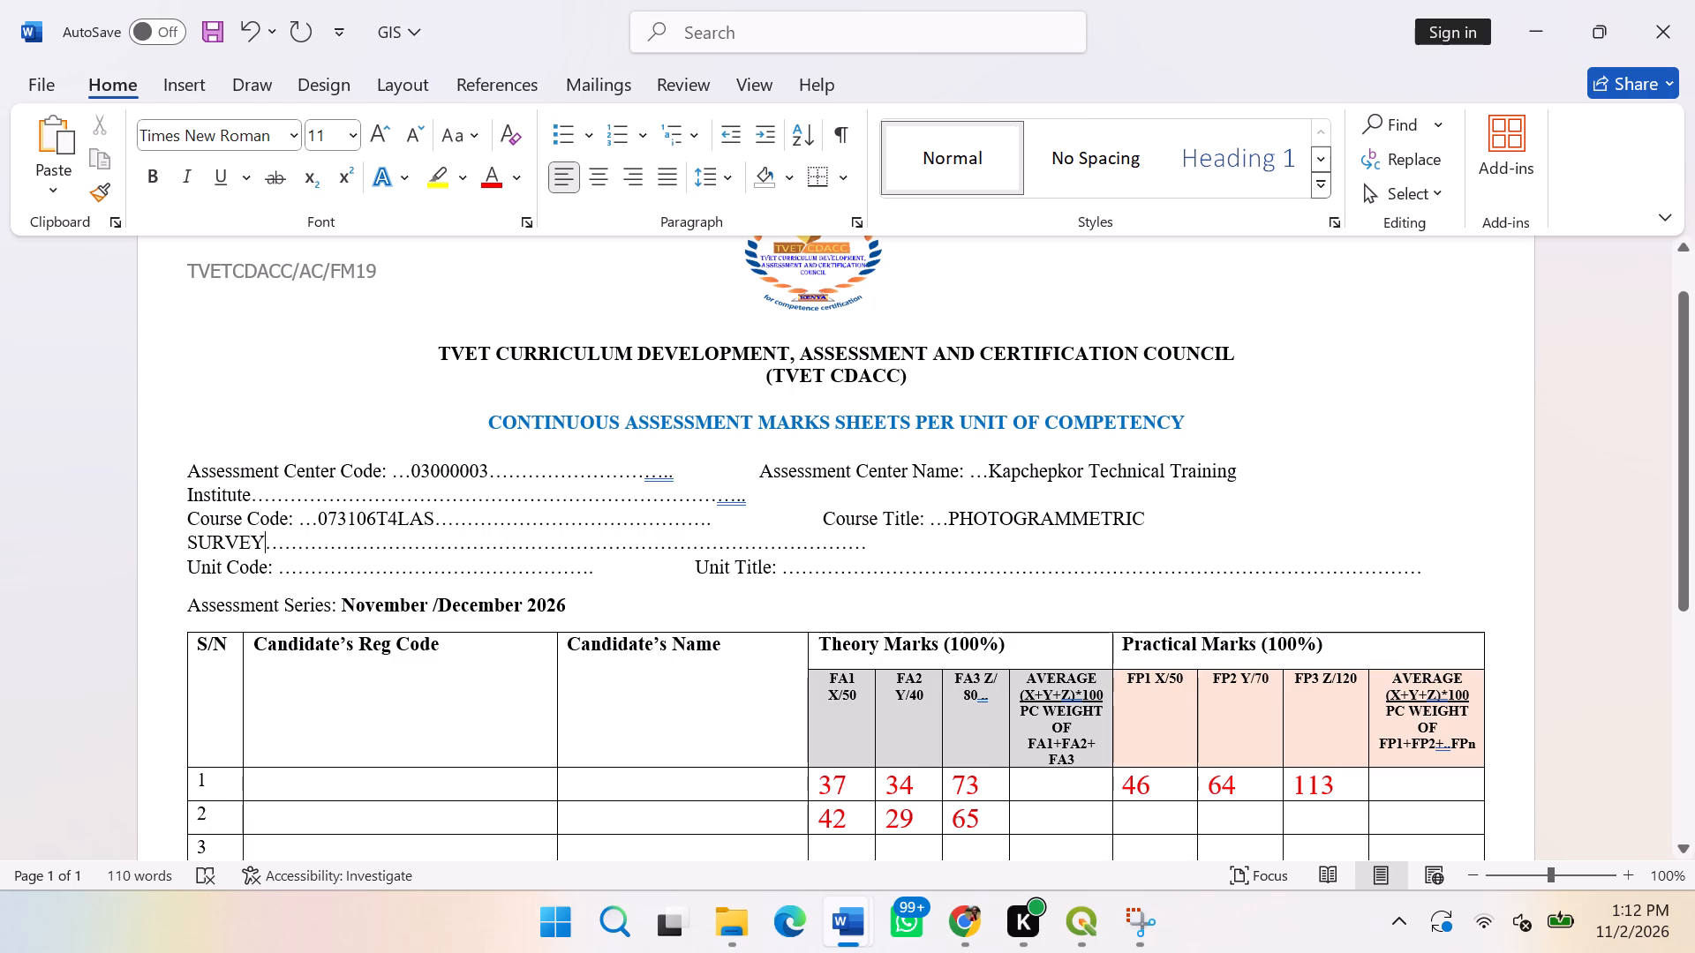
# Enter LSM/OS/LM/CR/04/6/MA as the Unit Code in the mark sheet header.
pyautogui.click(286, 567)
pyautogui.click(296, 574)
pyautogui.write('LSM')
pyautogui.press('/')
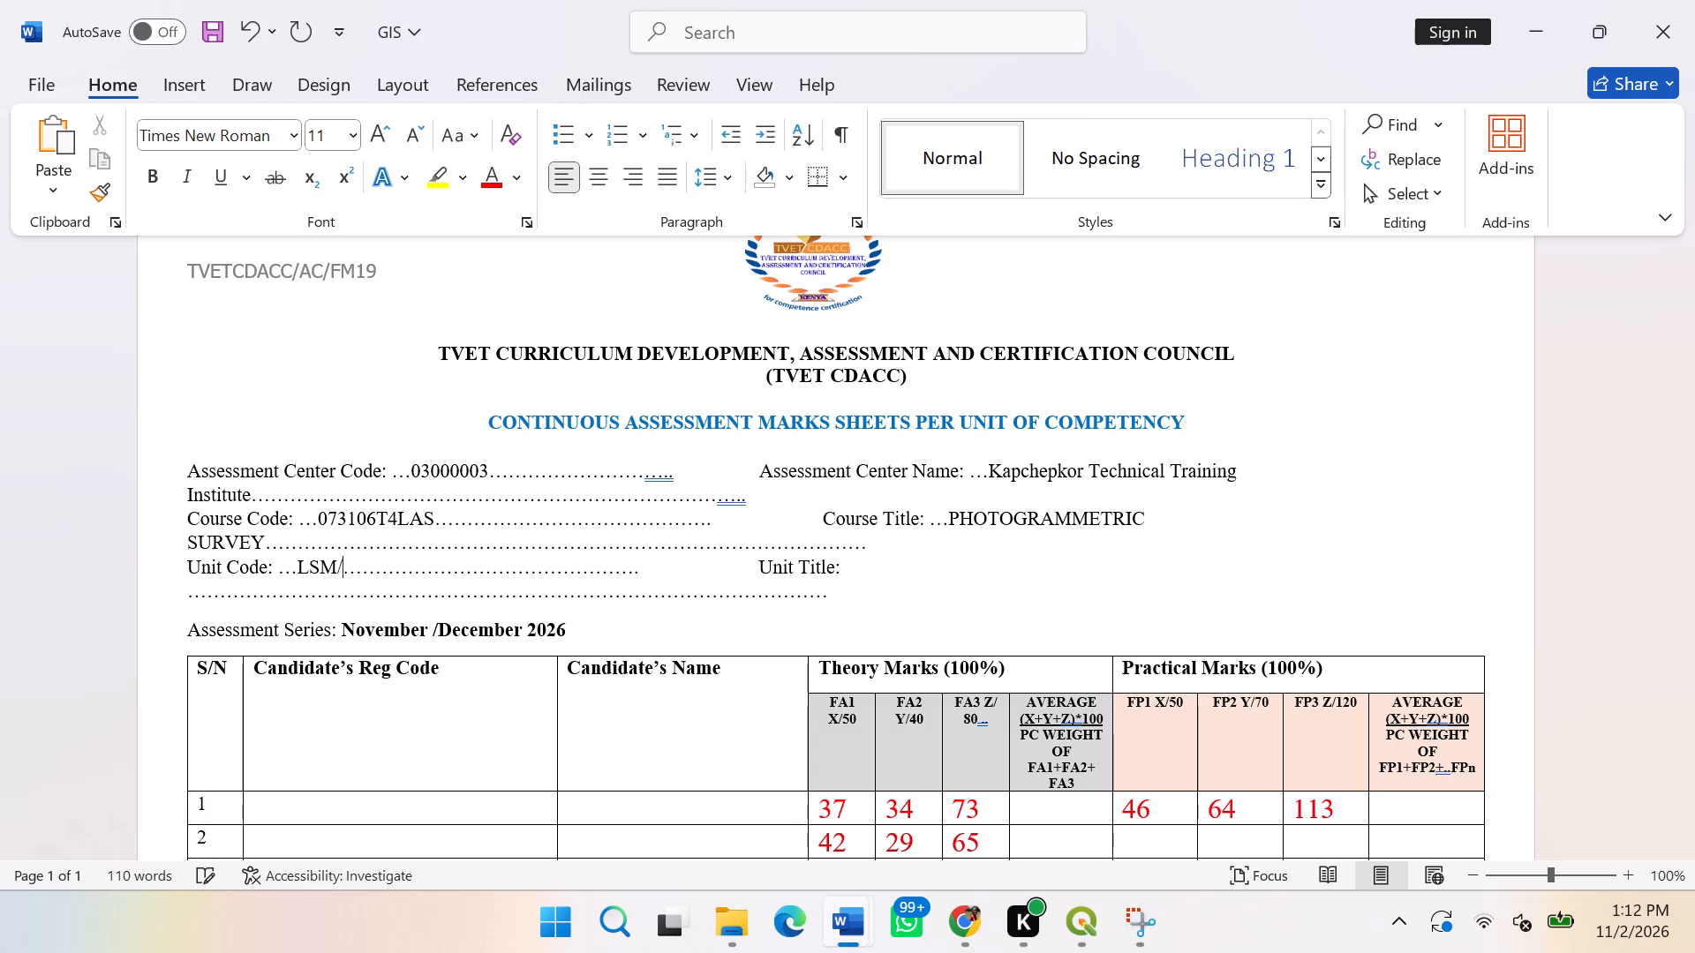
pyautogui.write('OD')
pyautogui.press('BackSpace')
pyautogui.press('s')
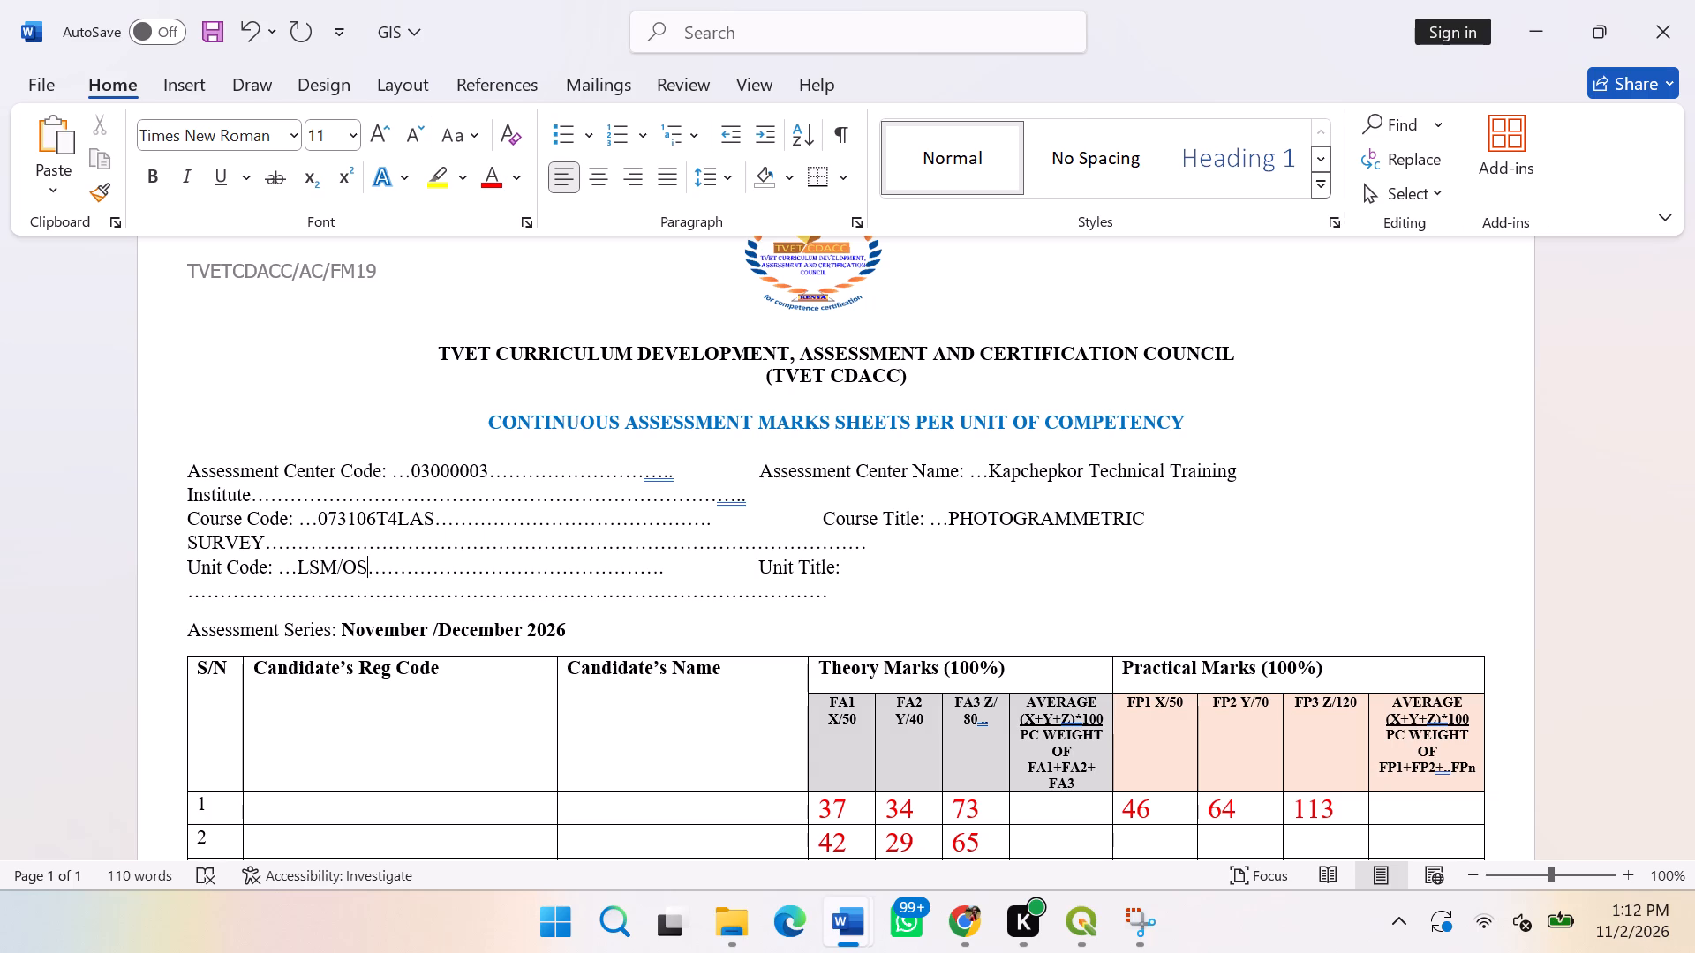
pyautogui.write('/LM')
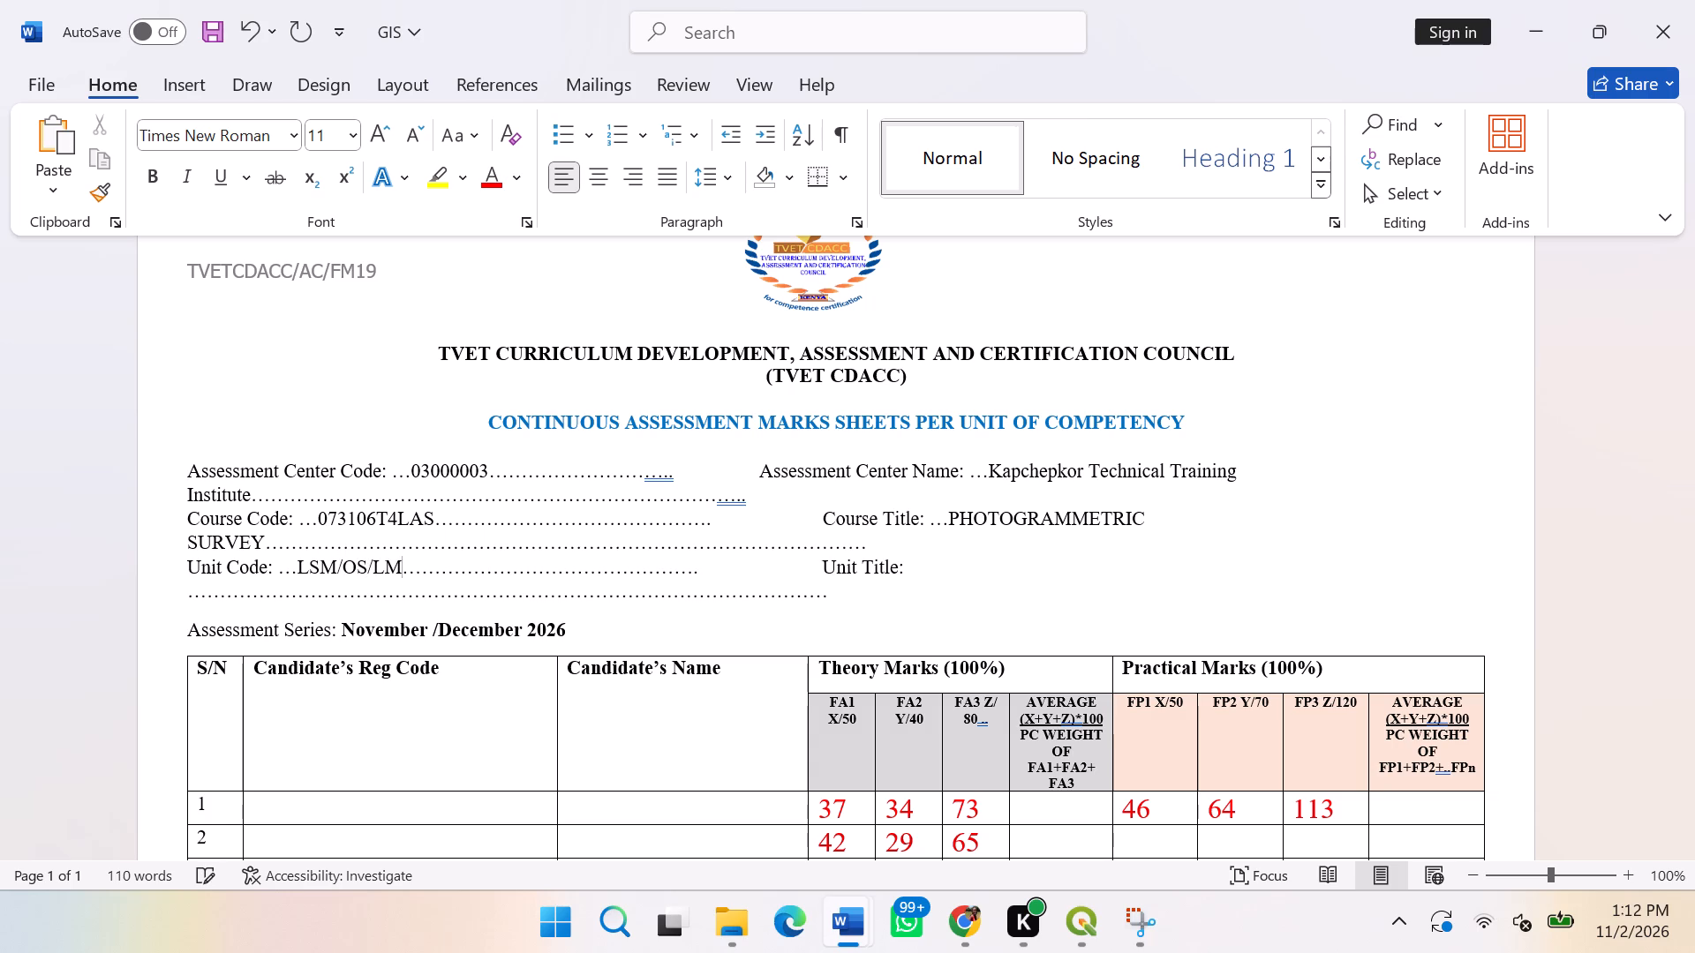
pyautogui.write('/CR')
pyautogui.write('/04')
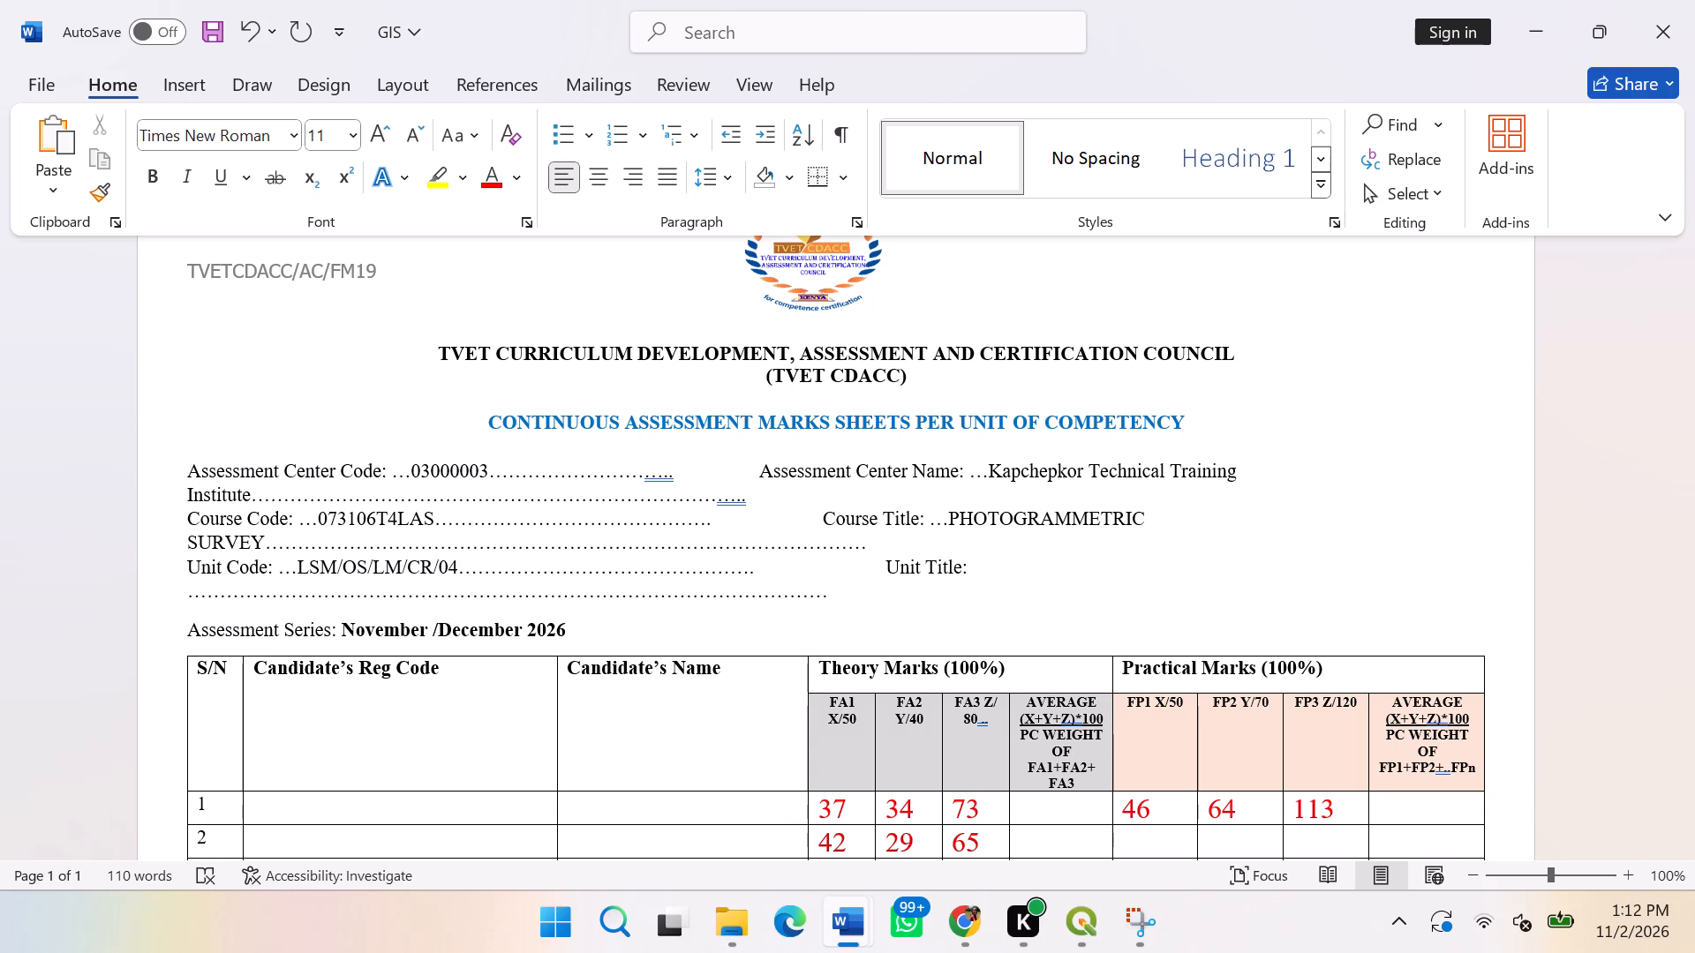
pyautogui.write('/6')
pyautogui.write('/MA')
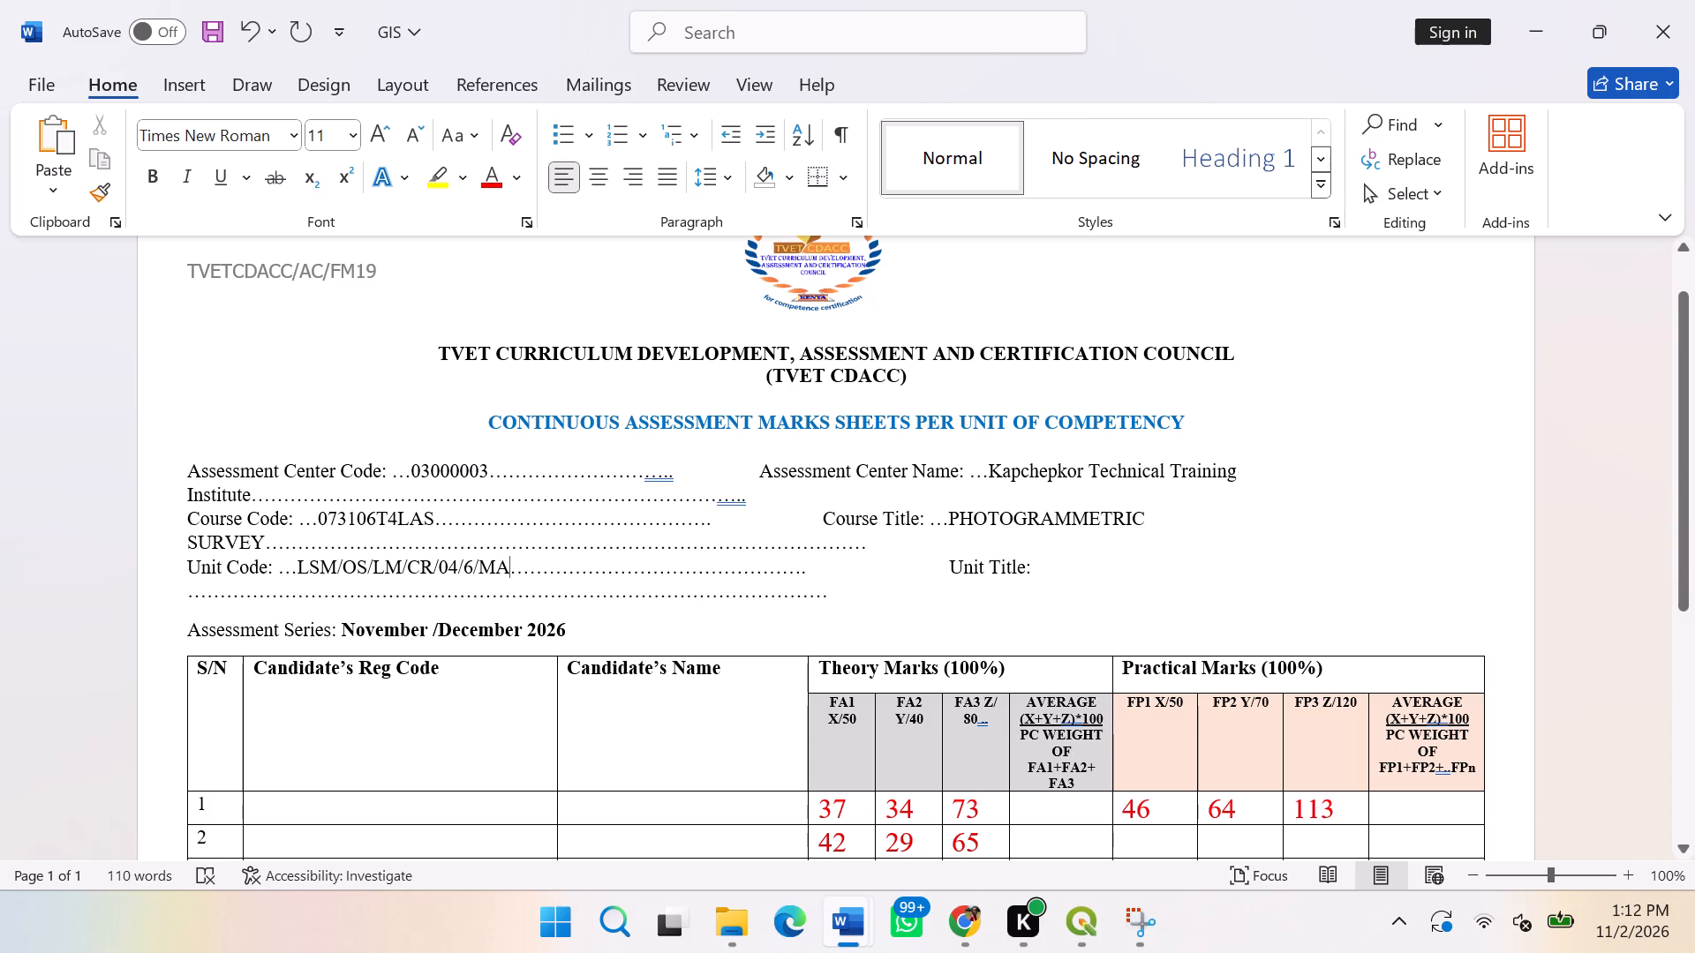
# Move the text PHOTOGRAMMETRIC SURVEY from the Course Title to the Unit Title.
pyautogui.moveTo(260, 539); pyautogui.dragTo(260, 539)
pyautogui.moveTo(260, 539); pyautogui.dragTo(950, 520)
pyautogui.rightClick(980, 522)
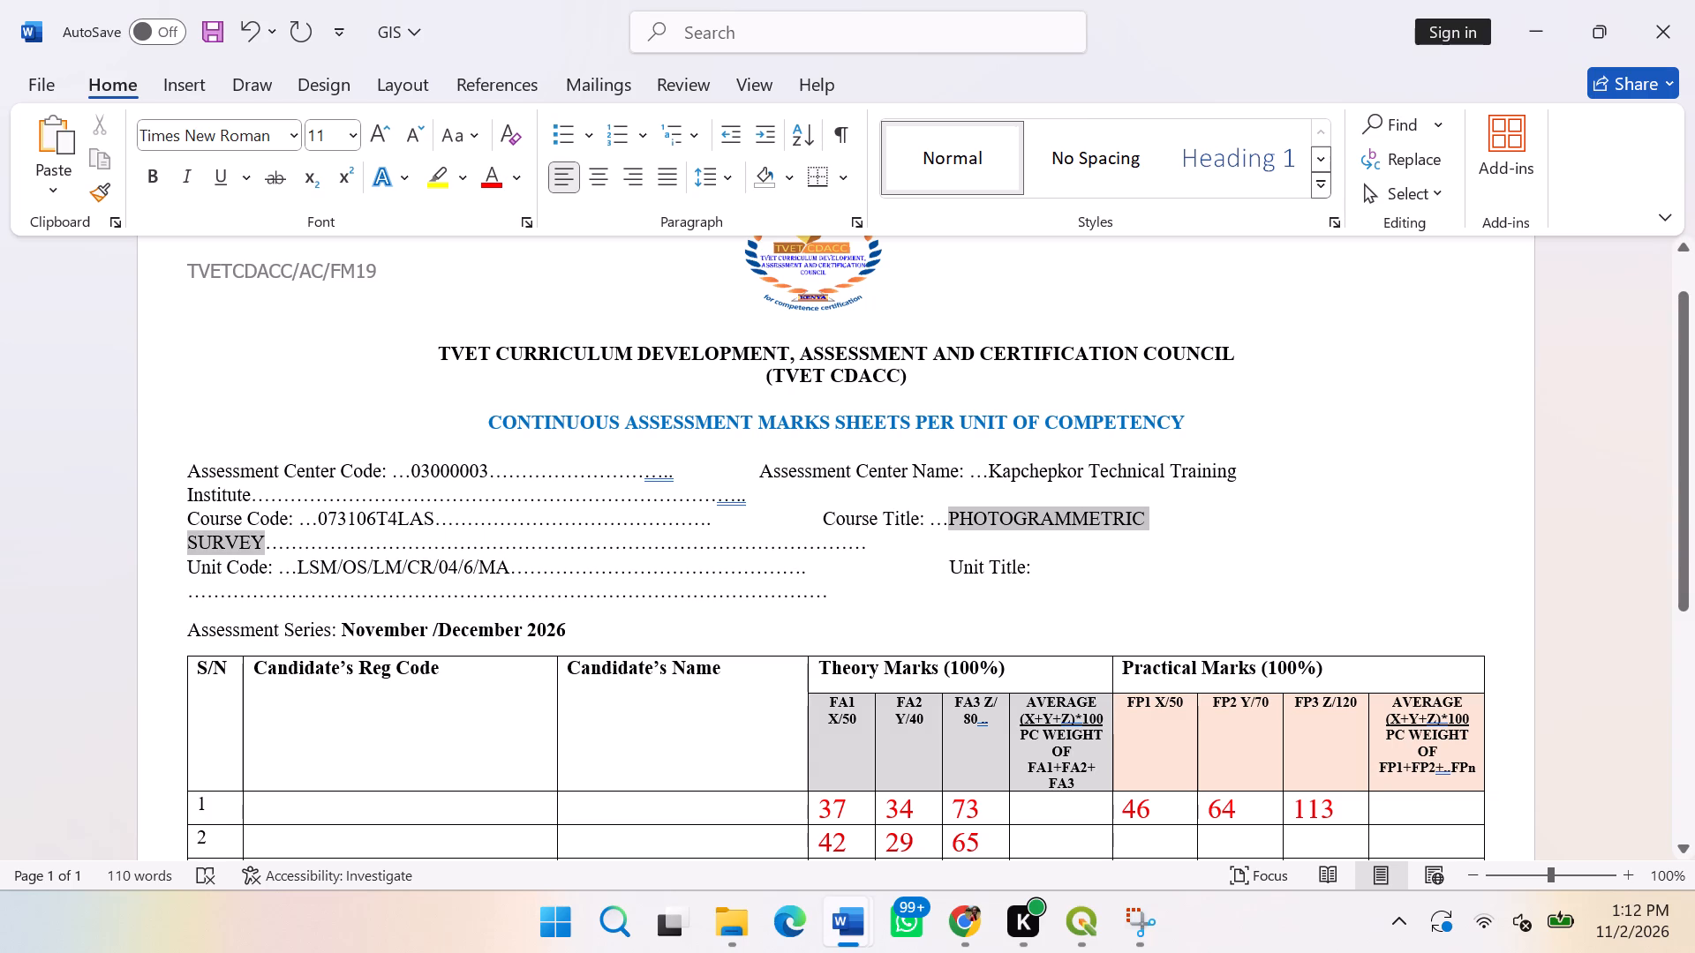
pyautogui.rightClick(997, 524)
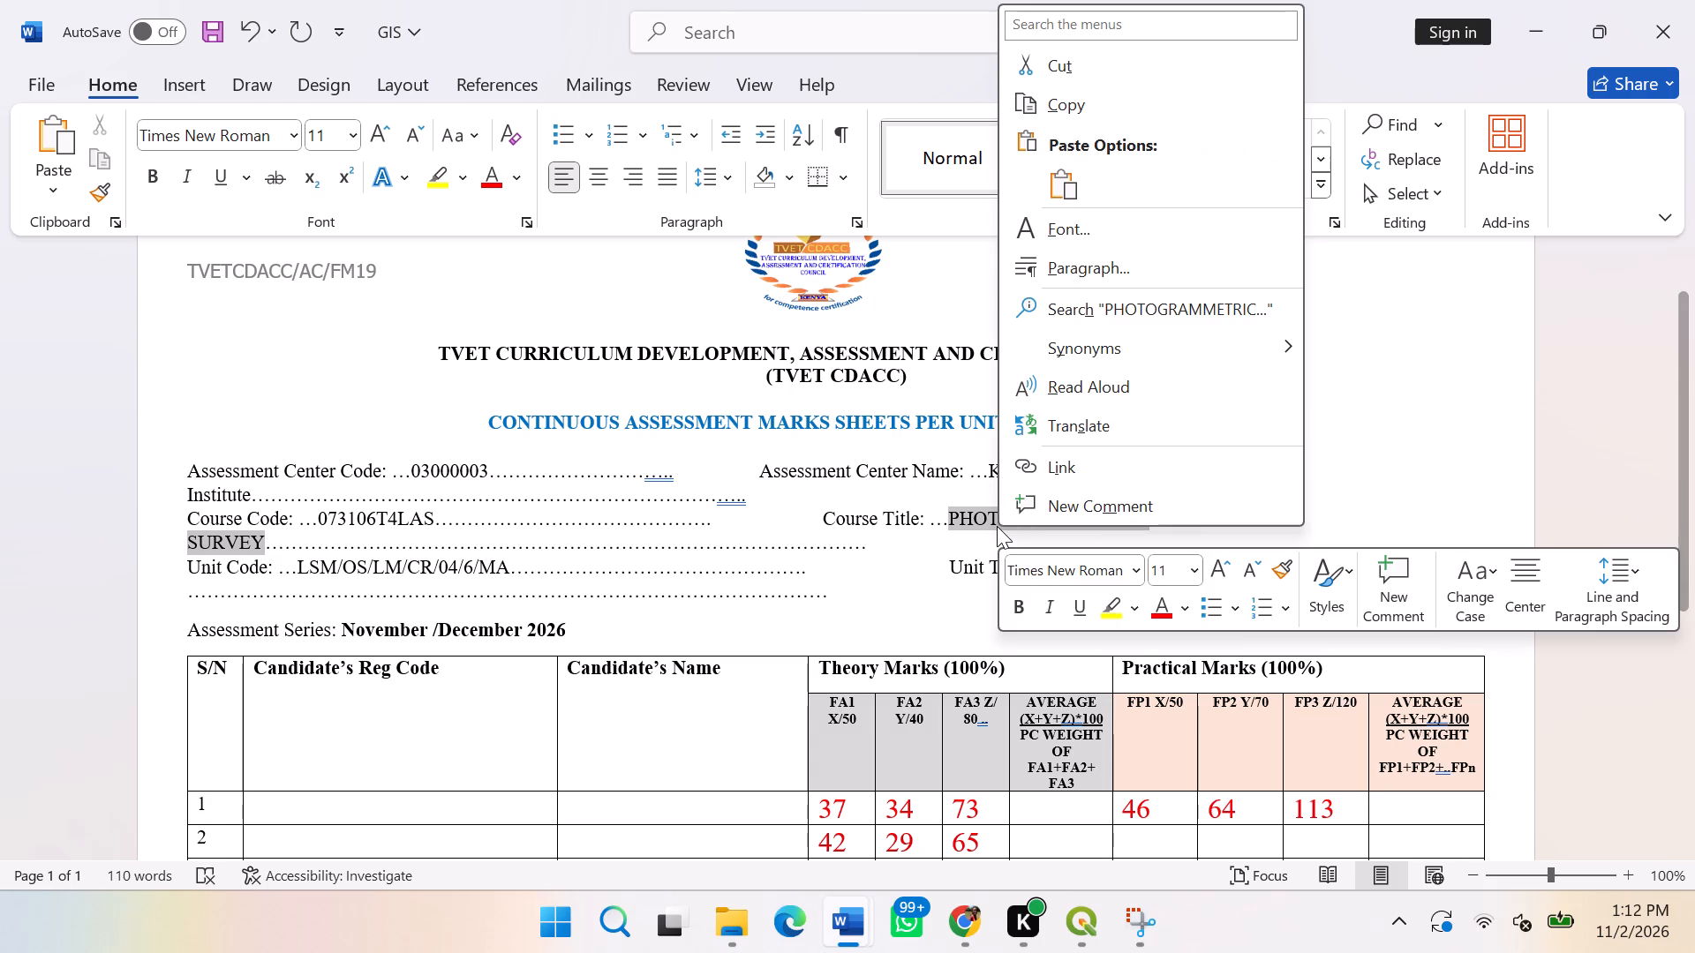
pyautogui.click(1103, 70)
pyautogui.click(212, 594)
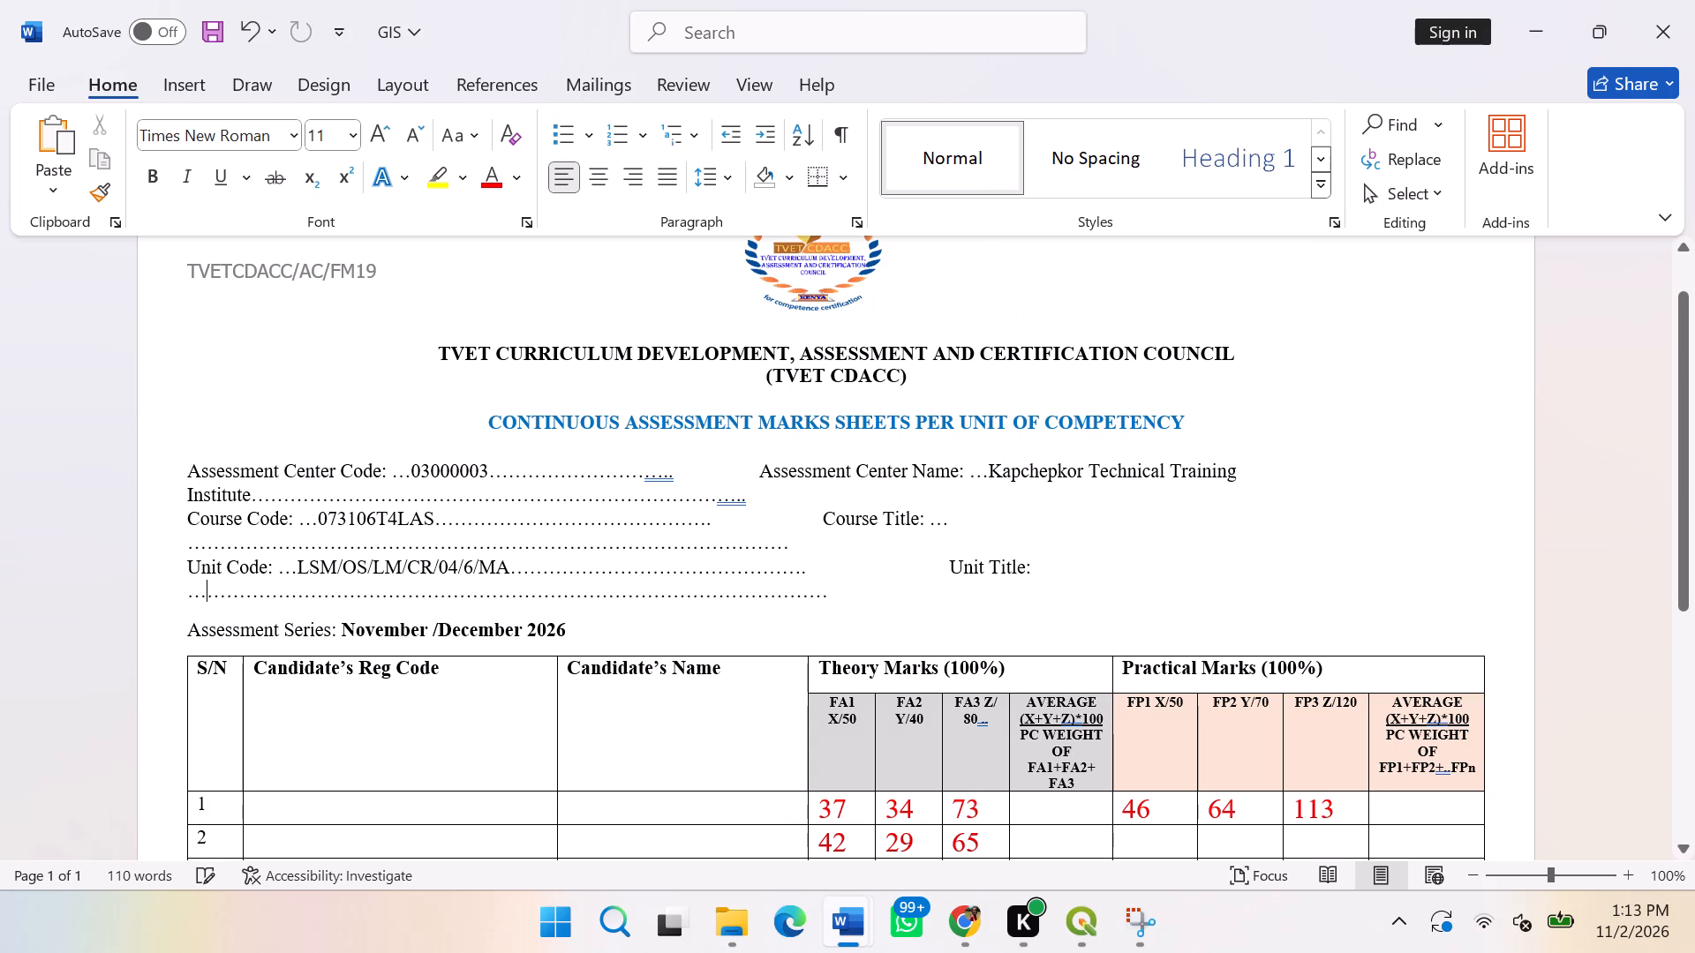
pyautogui.hotkey('ctrl', 'v')
pyautogui.hotkey('ctrl', 'v')
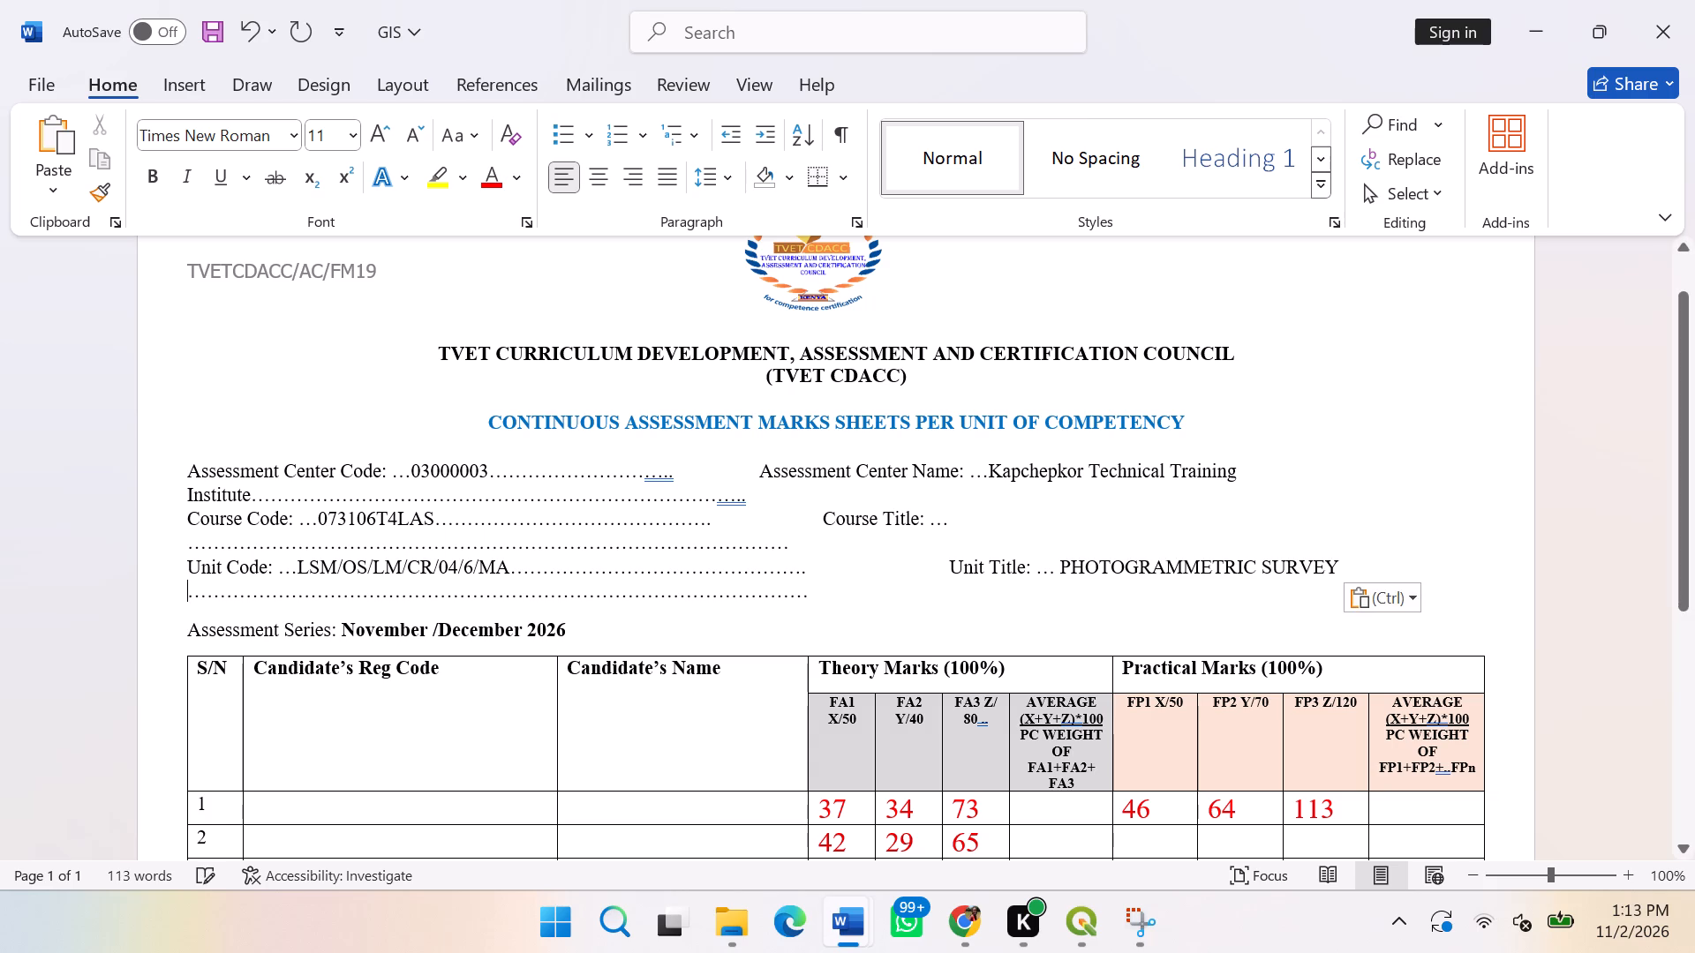
# Enter LAND SURVEY AND MAPPING as the Course Title.
pyautogui.click(957, 521)
pyautogui.write('LA')
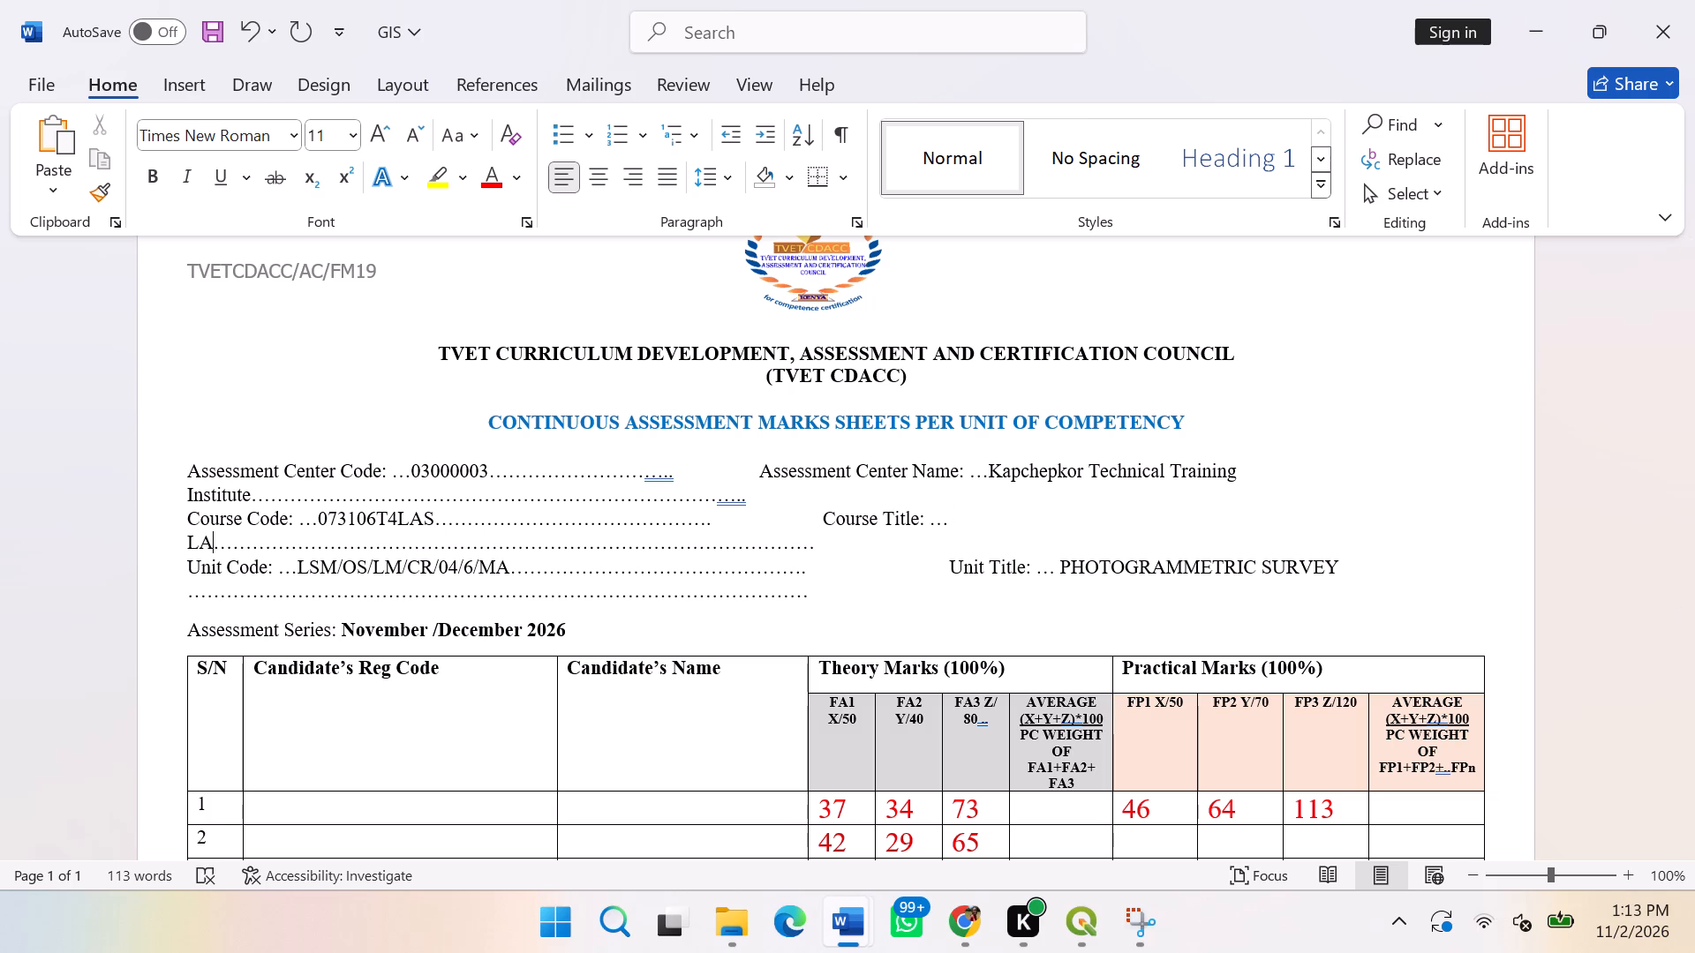
pyautogui.write('ND')
pyautogui.press('space')
pyautogui.write('SURVEY AN')
pyautogui.press('BackSpace')
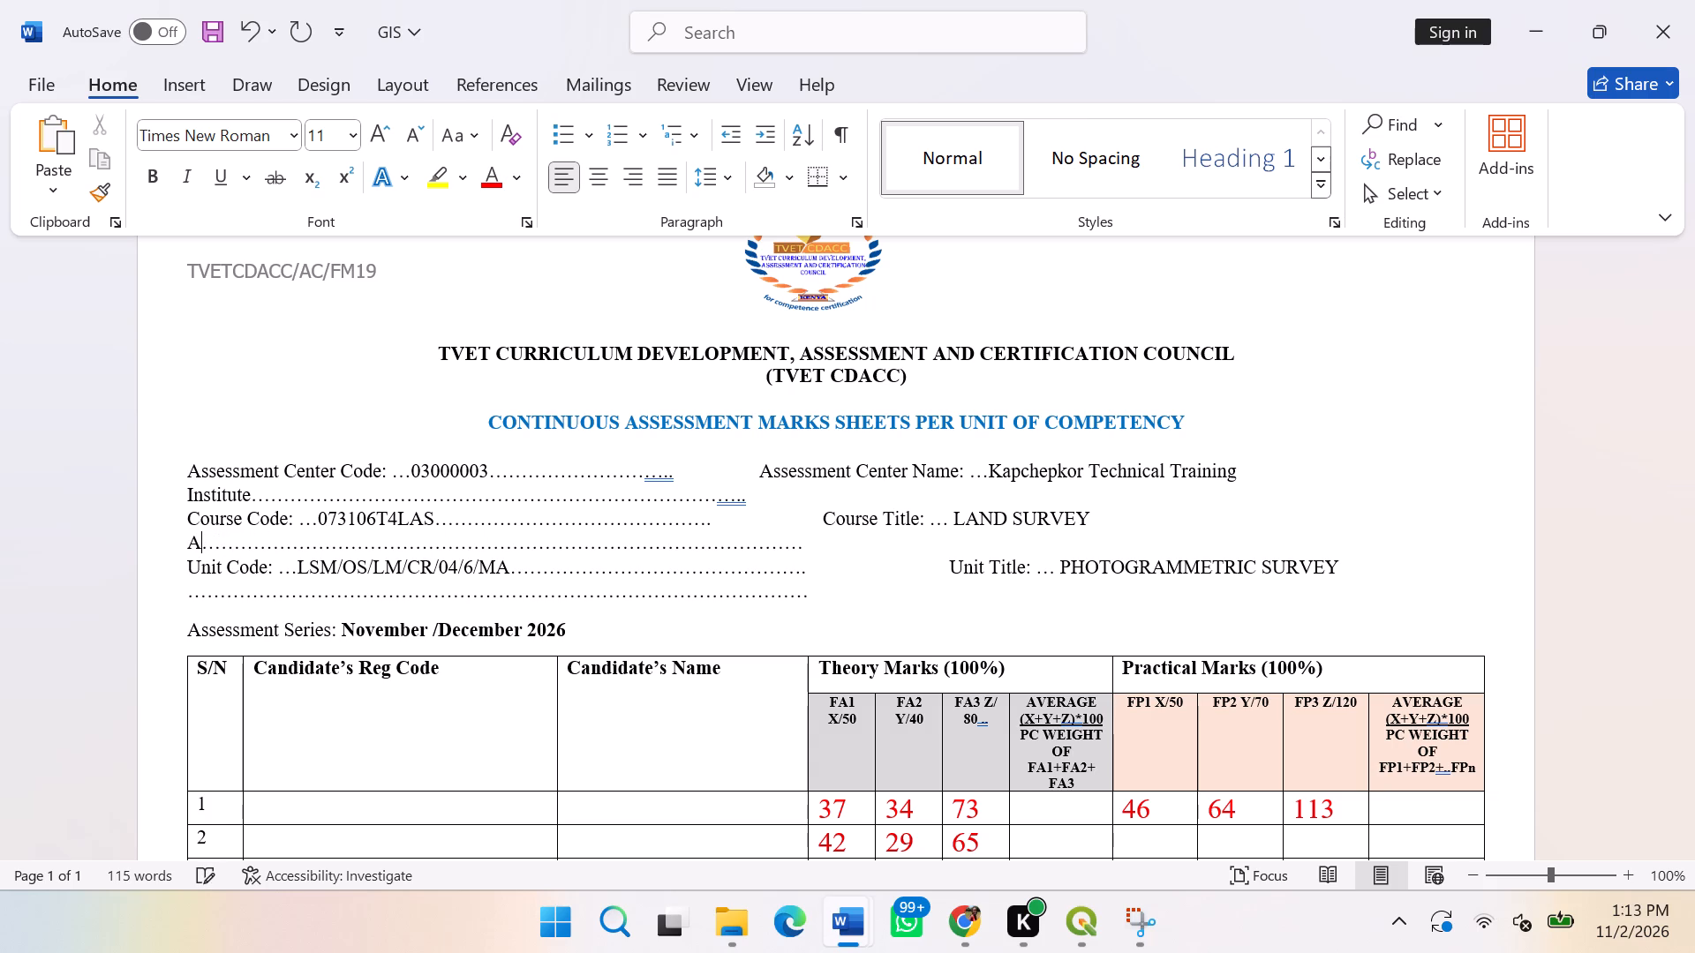
pyautogui.write('ND MAPPING')
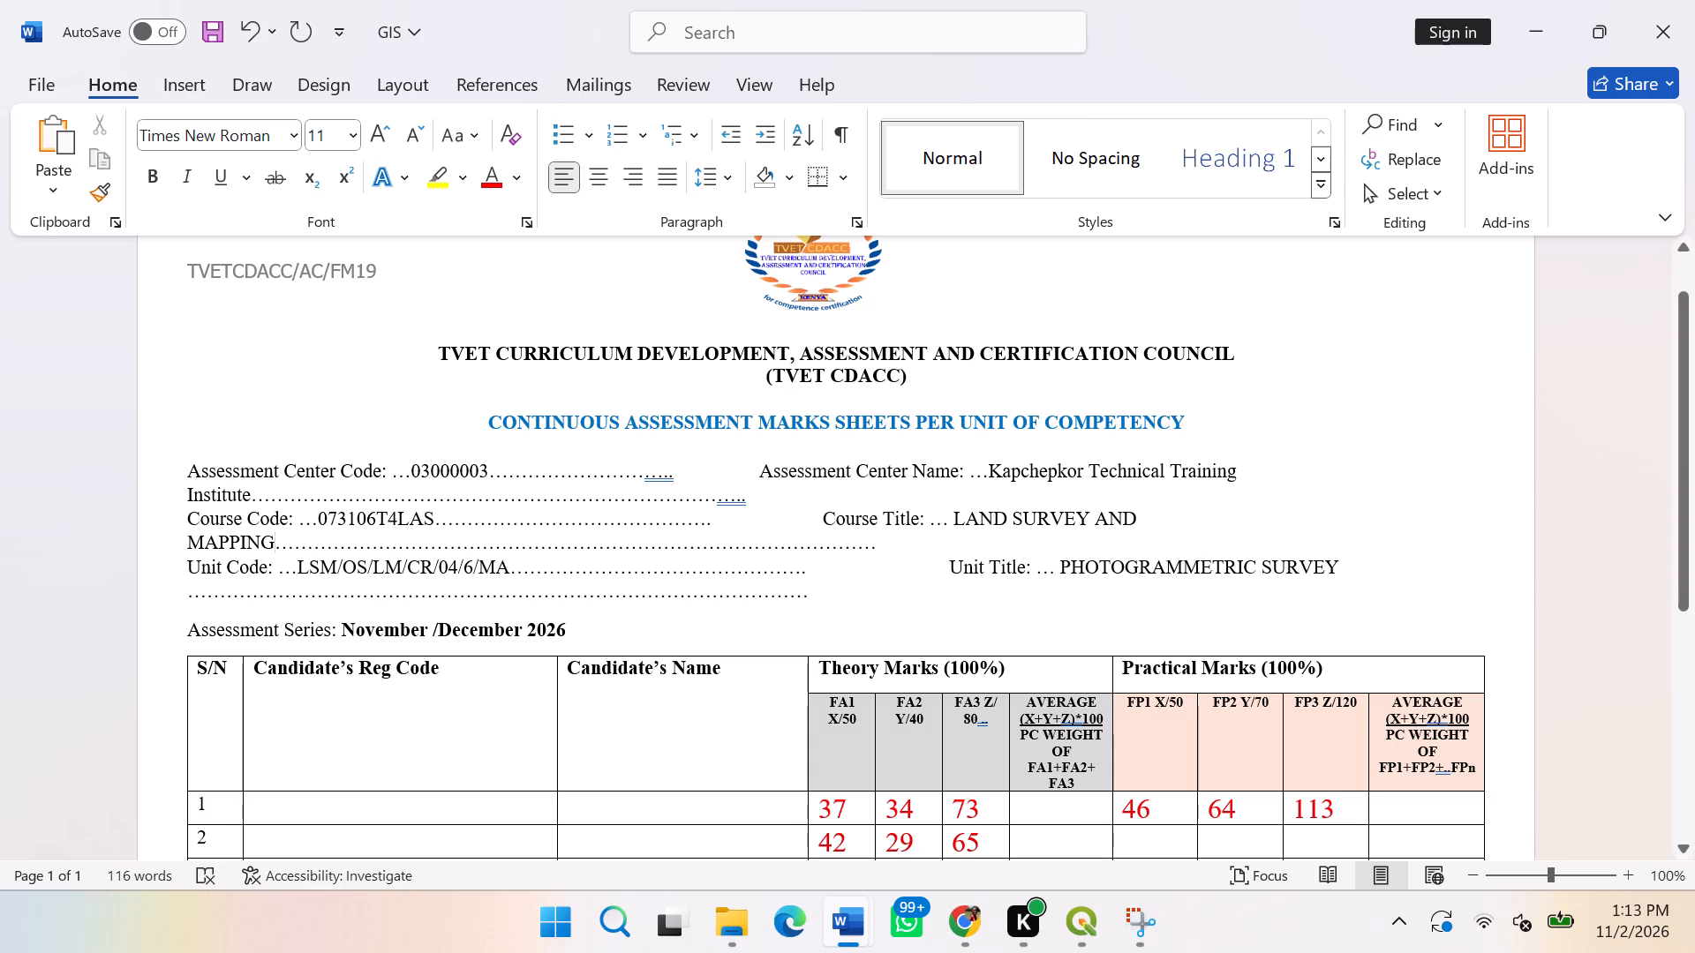
# Change the case of the course title so that each word is capitalized: Land Survey And Mapping.
pyautogui.moveTo(275, 540); pyautogui.dragTo(965, 518)
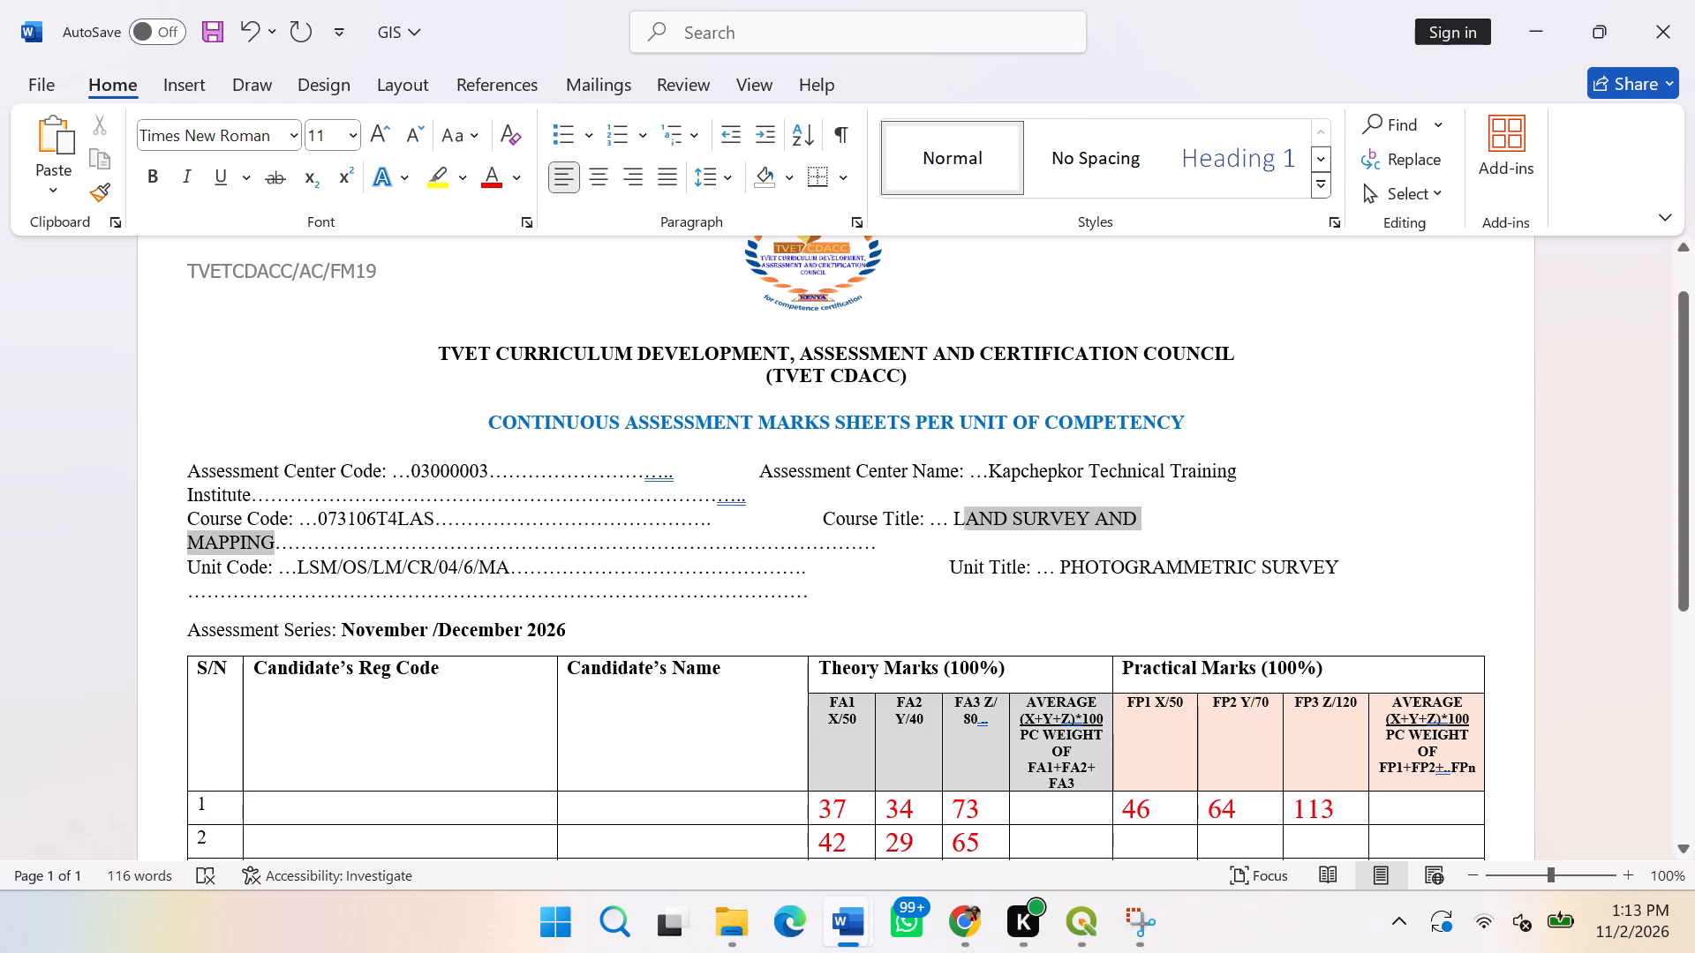
pyautogui.moveTo(965, 518); pyautogui.dragTo(963, 520)
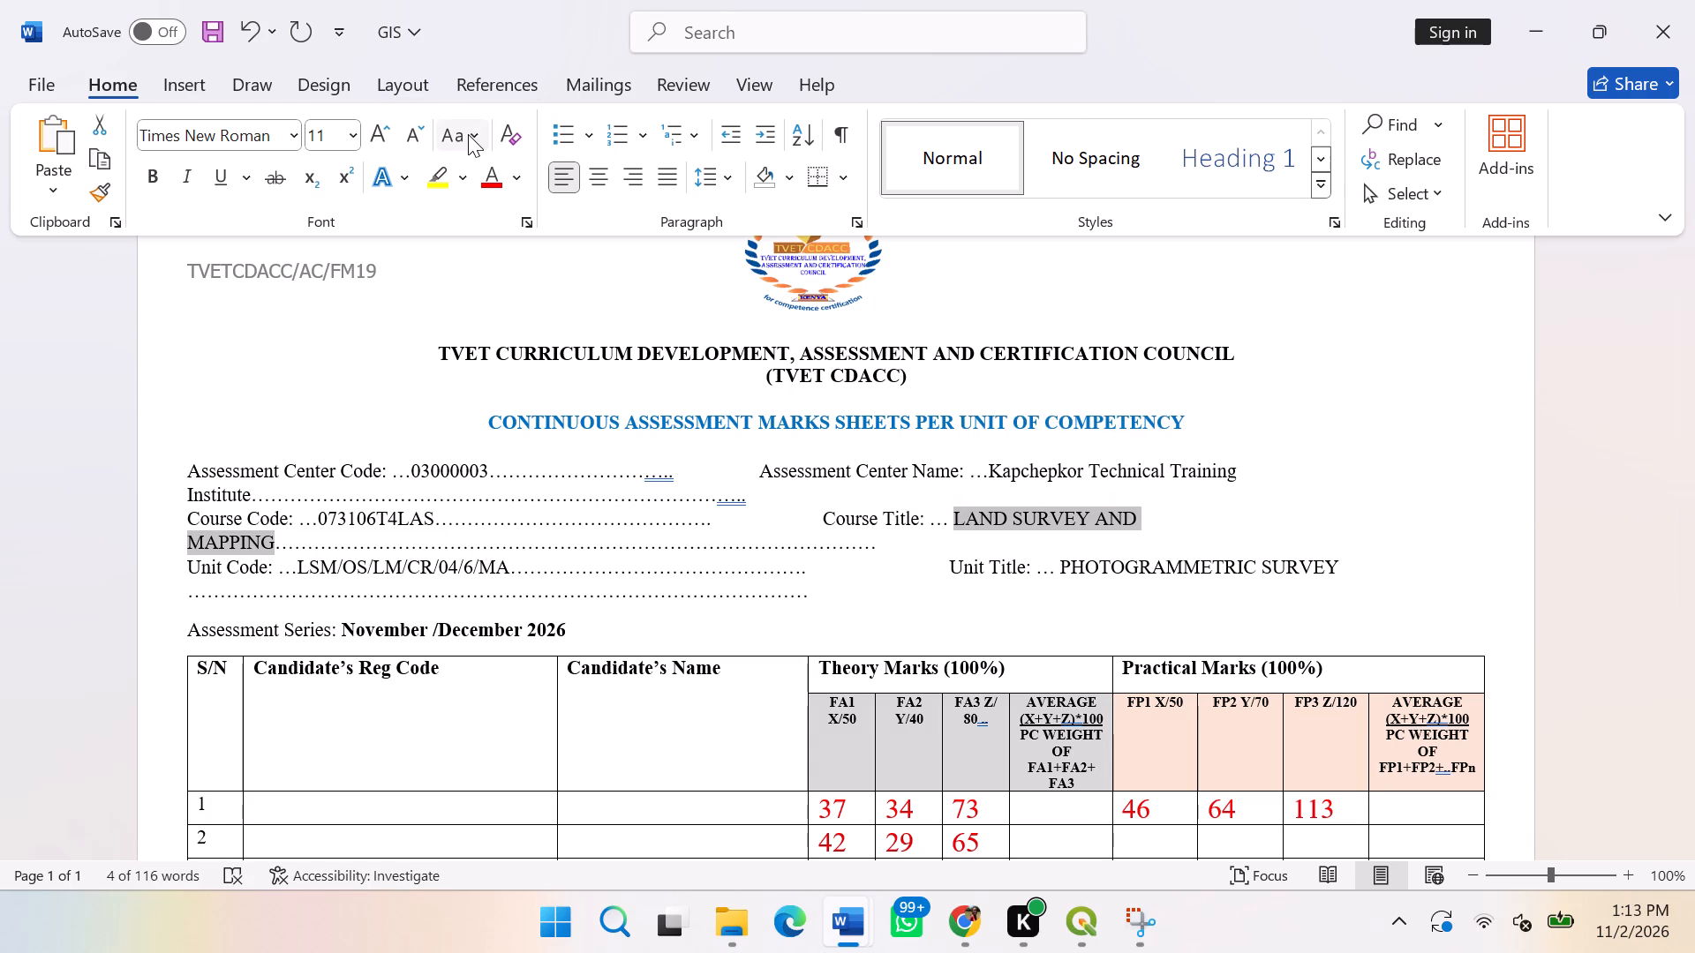
pyautogui.click(475, 137)
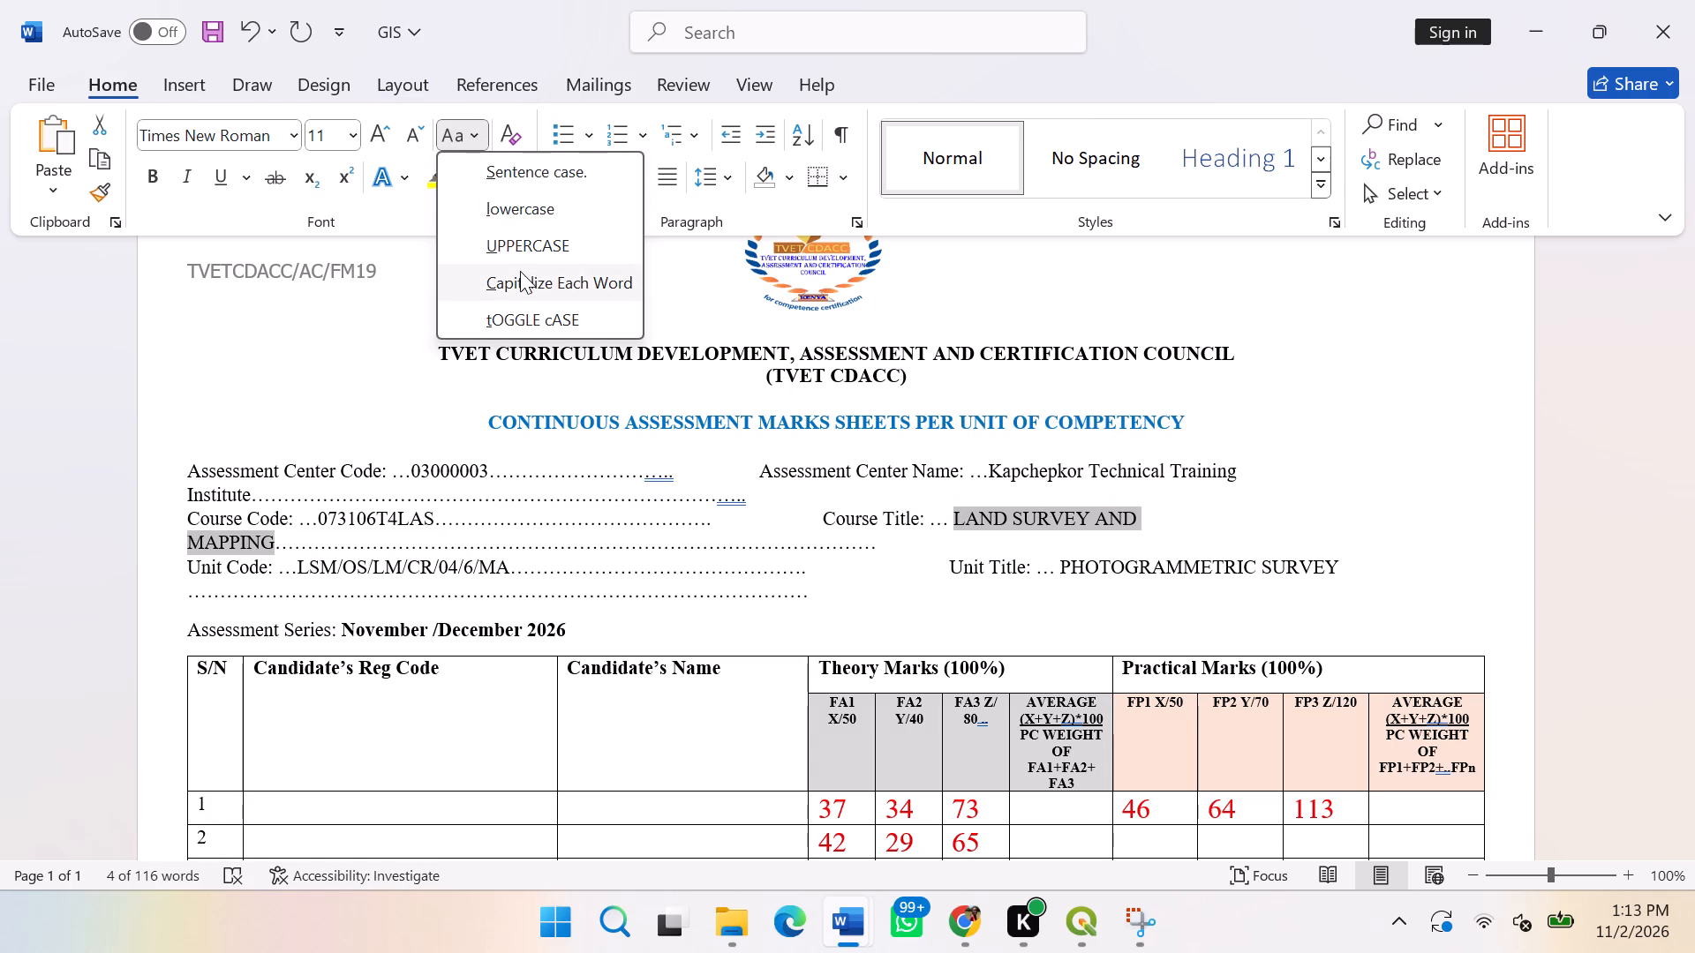
pyautogui.click(520, 273)
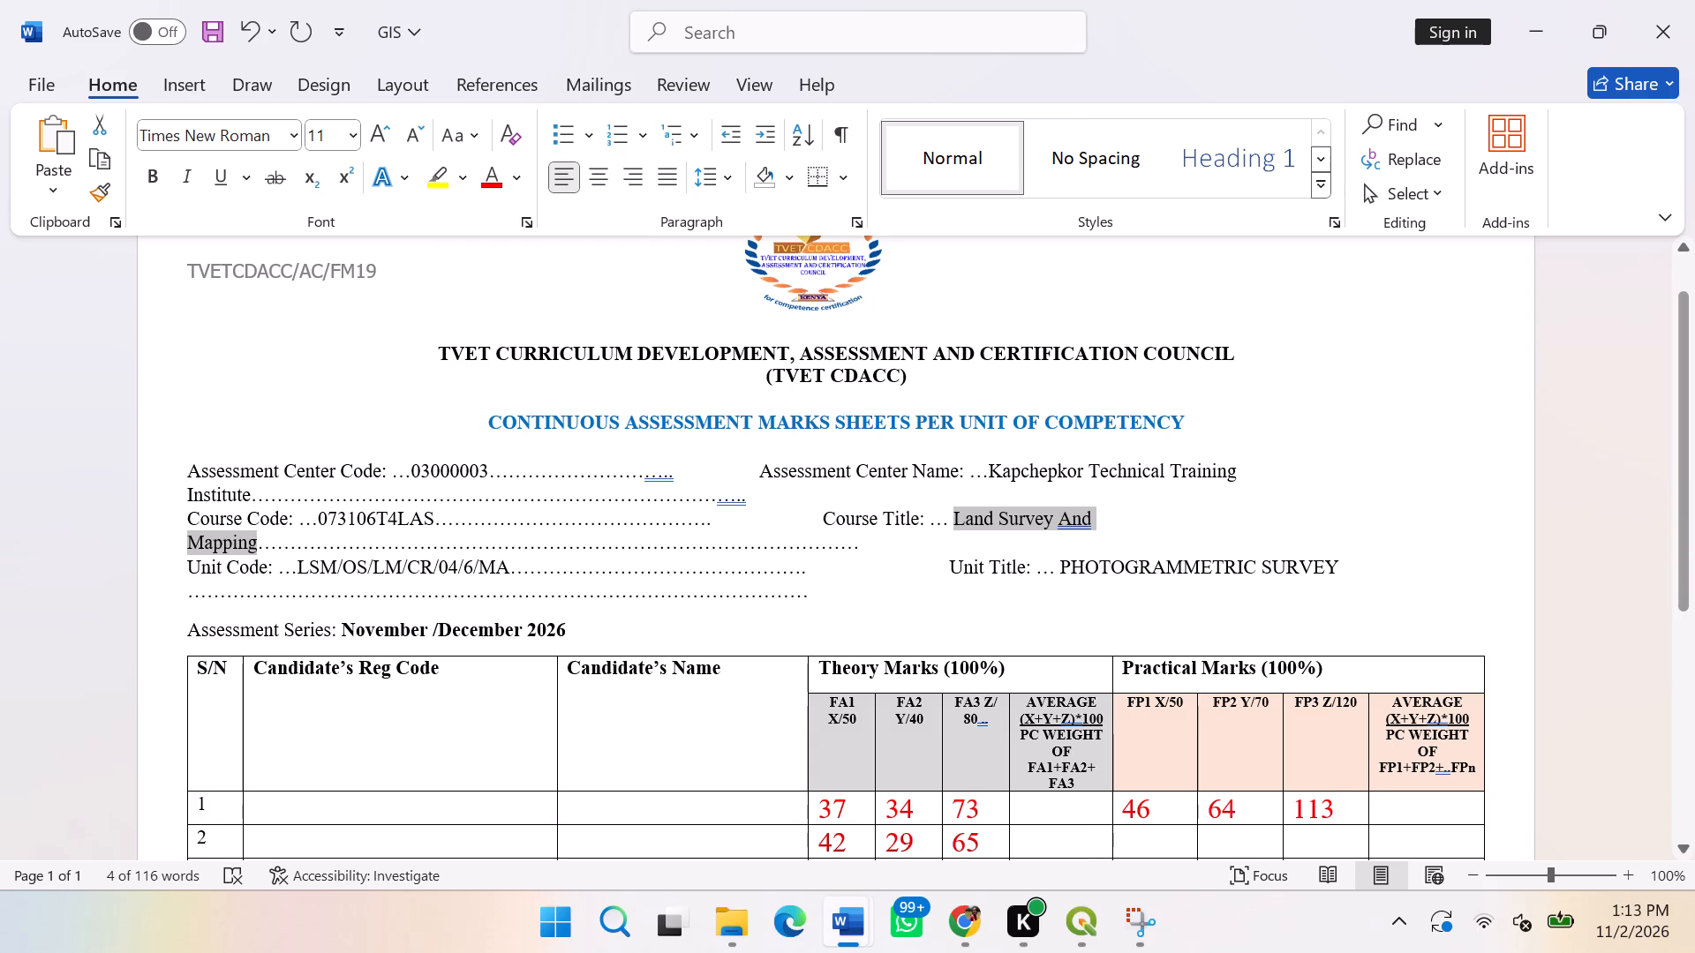
# Change the case of the unit title so that each word is capitalized: Photogrammetric Survey.
pyautogui.moveTo(1372, 570); pyautogui.dragTo(1171, 561)
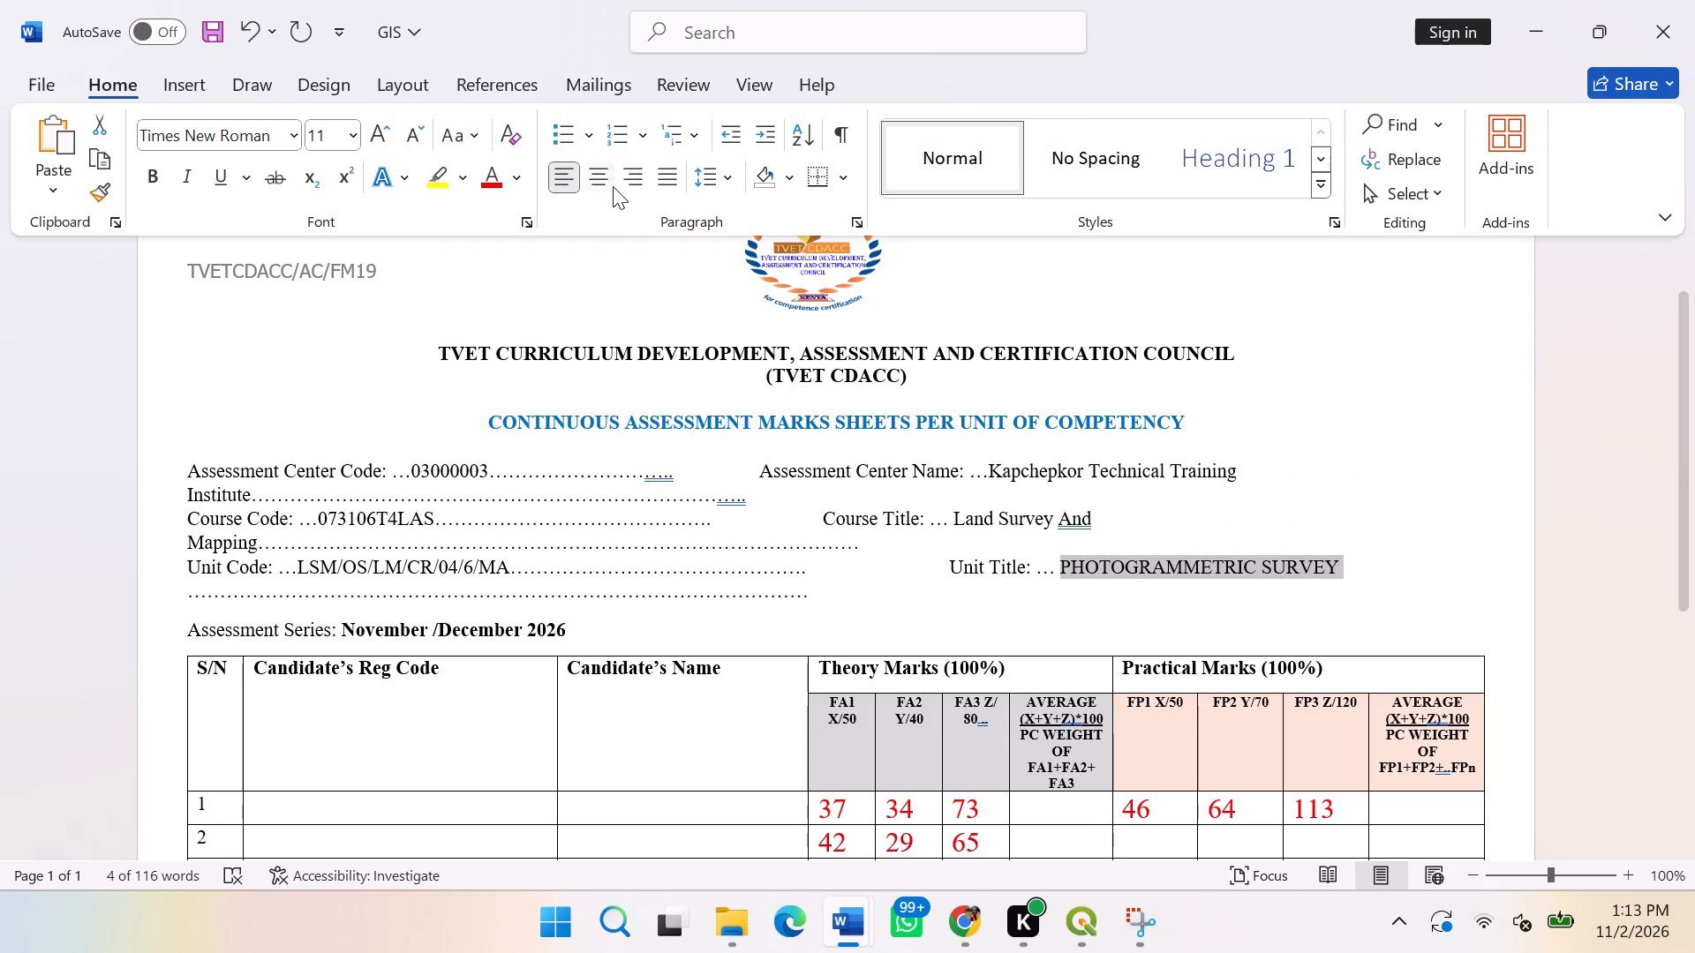
pyautogui.click(474, 135)
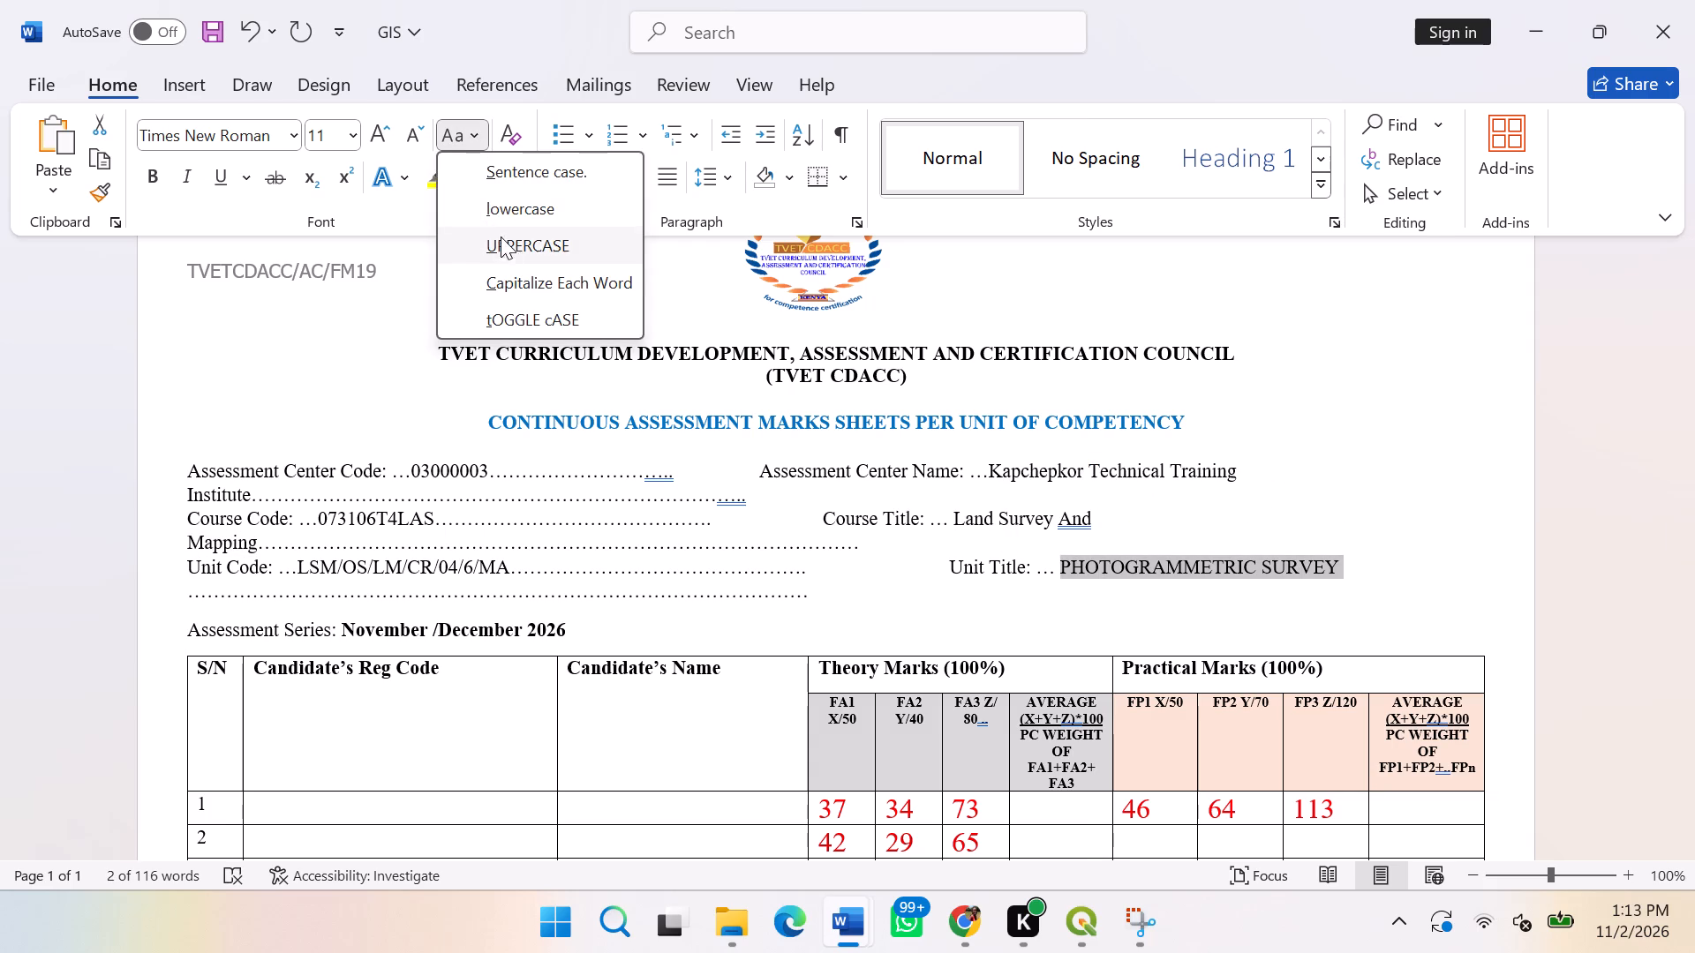
pyautogui.click(516, 281)
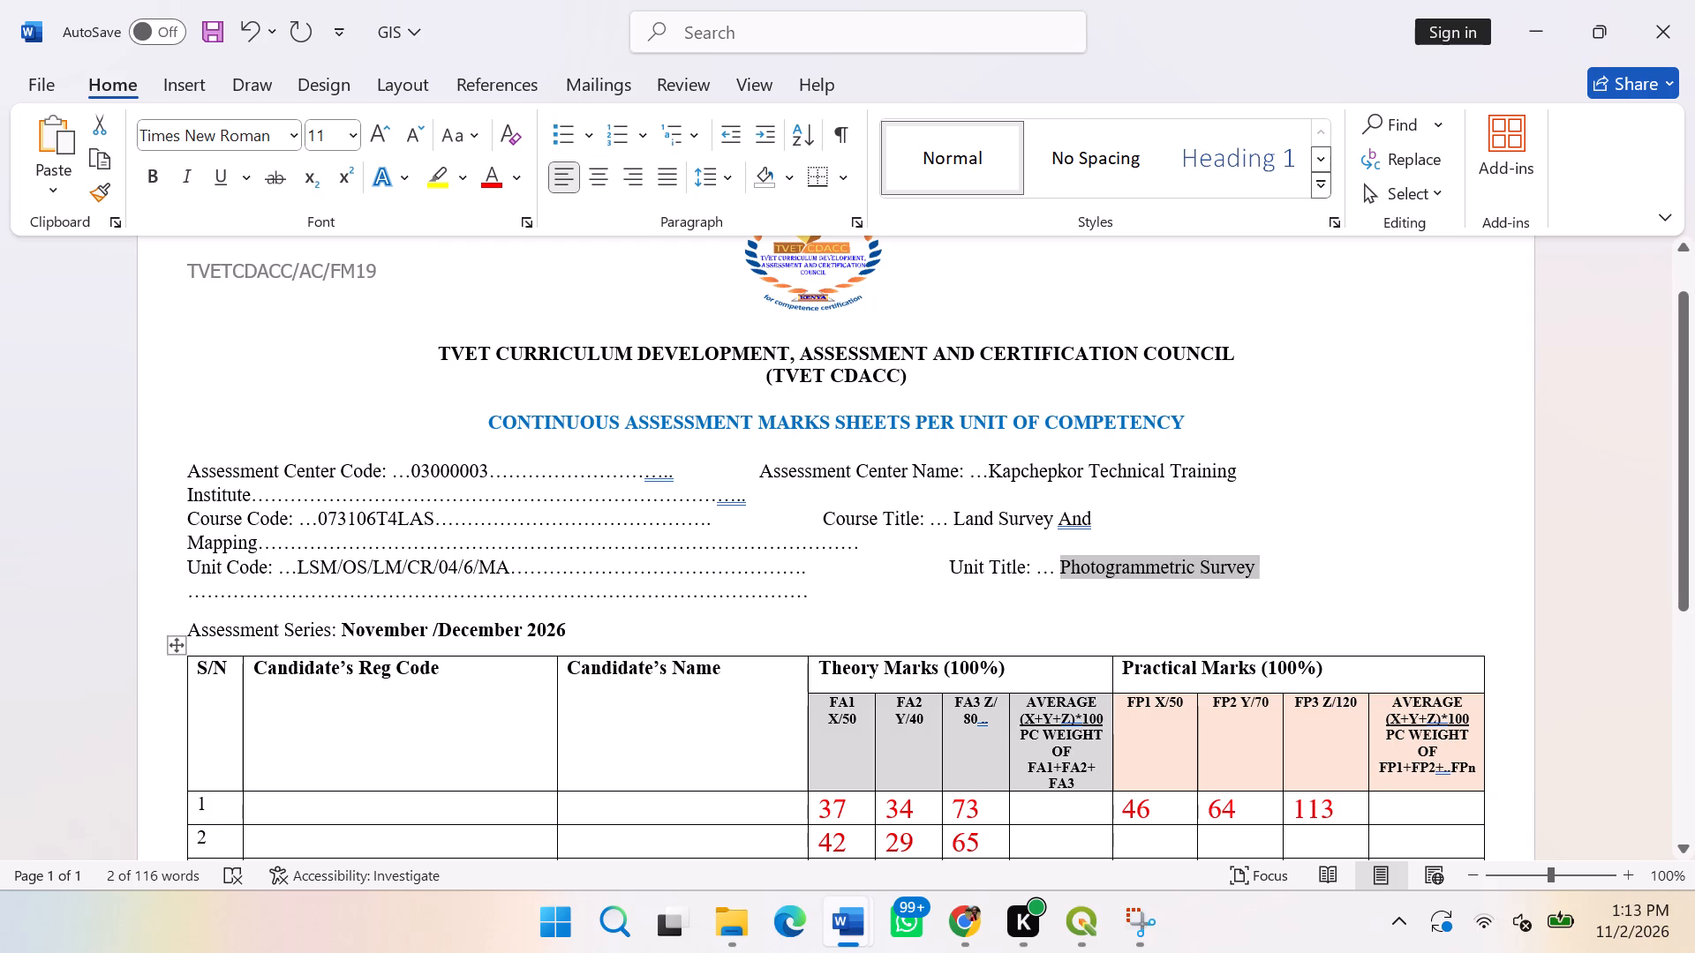
pyautogui.click(1297, 554)
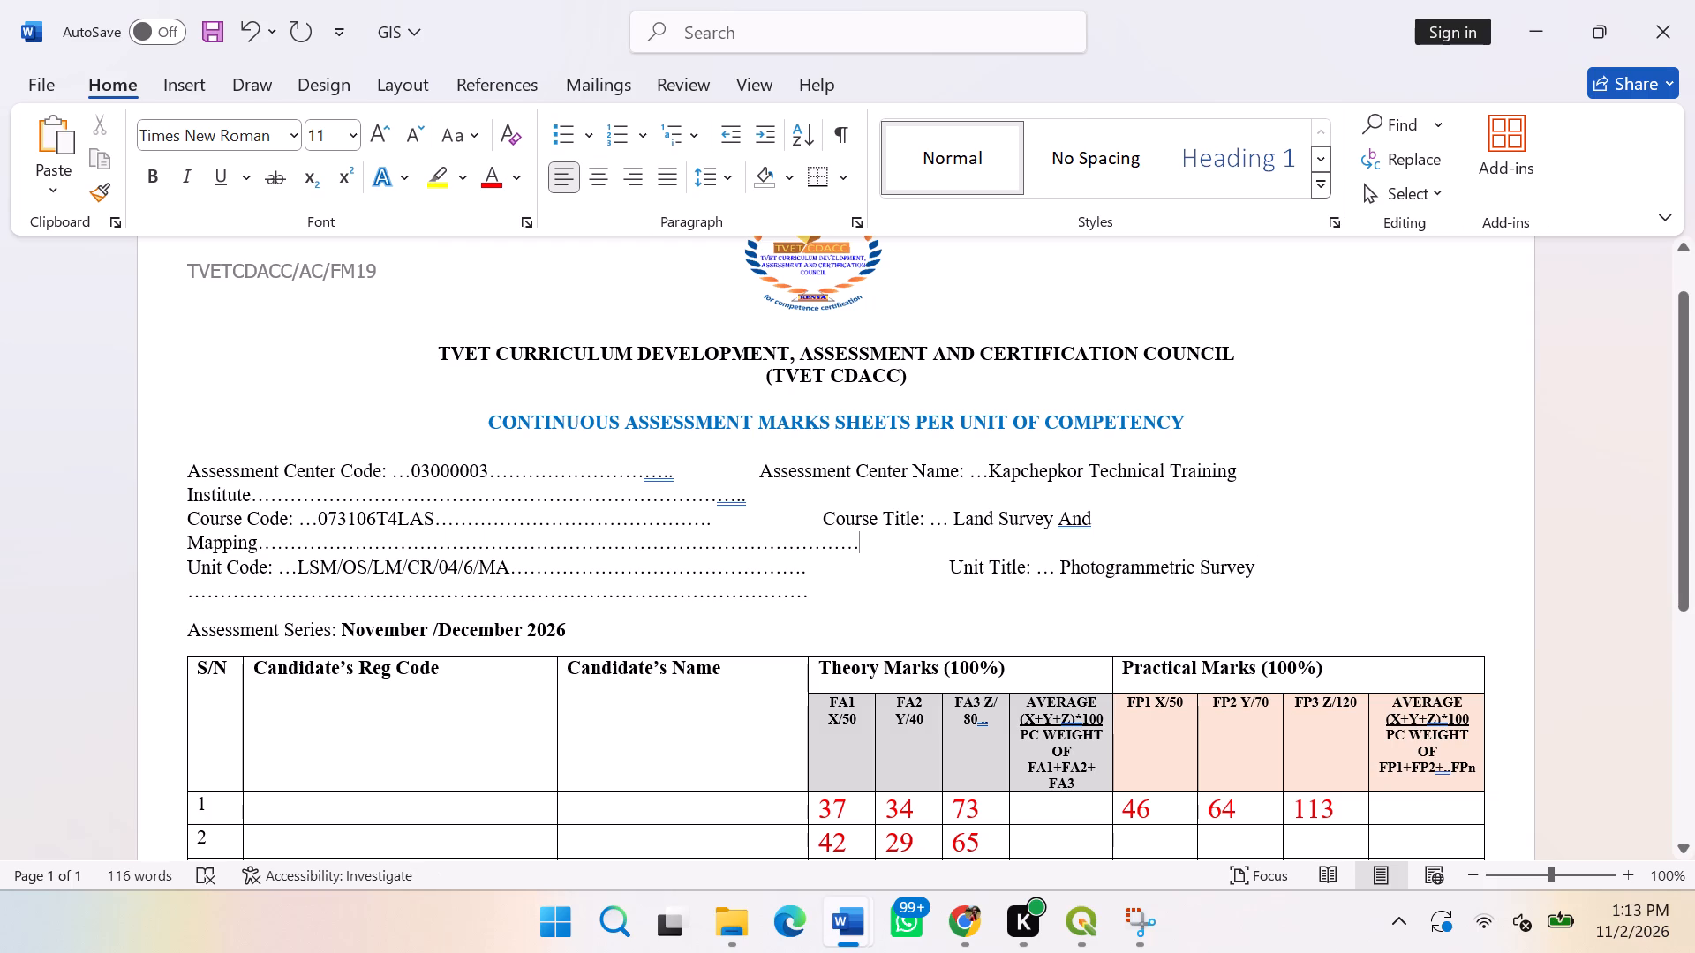
# Delete the surplus dots and the tab spacing between the Assessment Center Code 03000003 and the Assessment Center Name label.
pyautogui.click(694, 478)
pyautogui.press('Left')
pyautogui.press('BackSpace')
pyautogui.press('BackSpace')
pyautogui.press('BackSpace')
pyautogui.press('BackSpace')
pyautogui.press('BackSpace')
pyautogui.press('BackSpace')
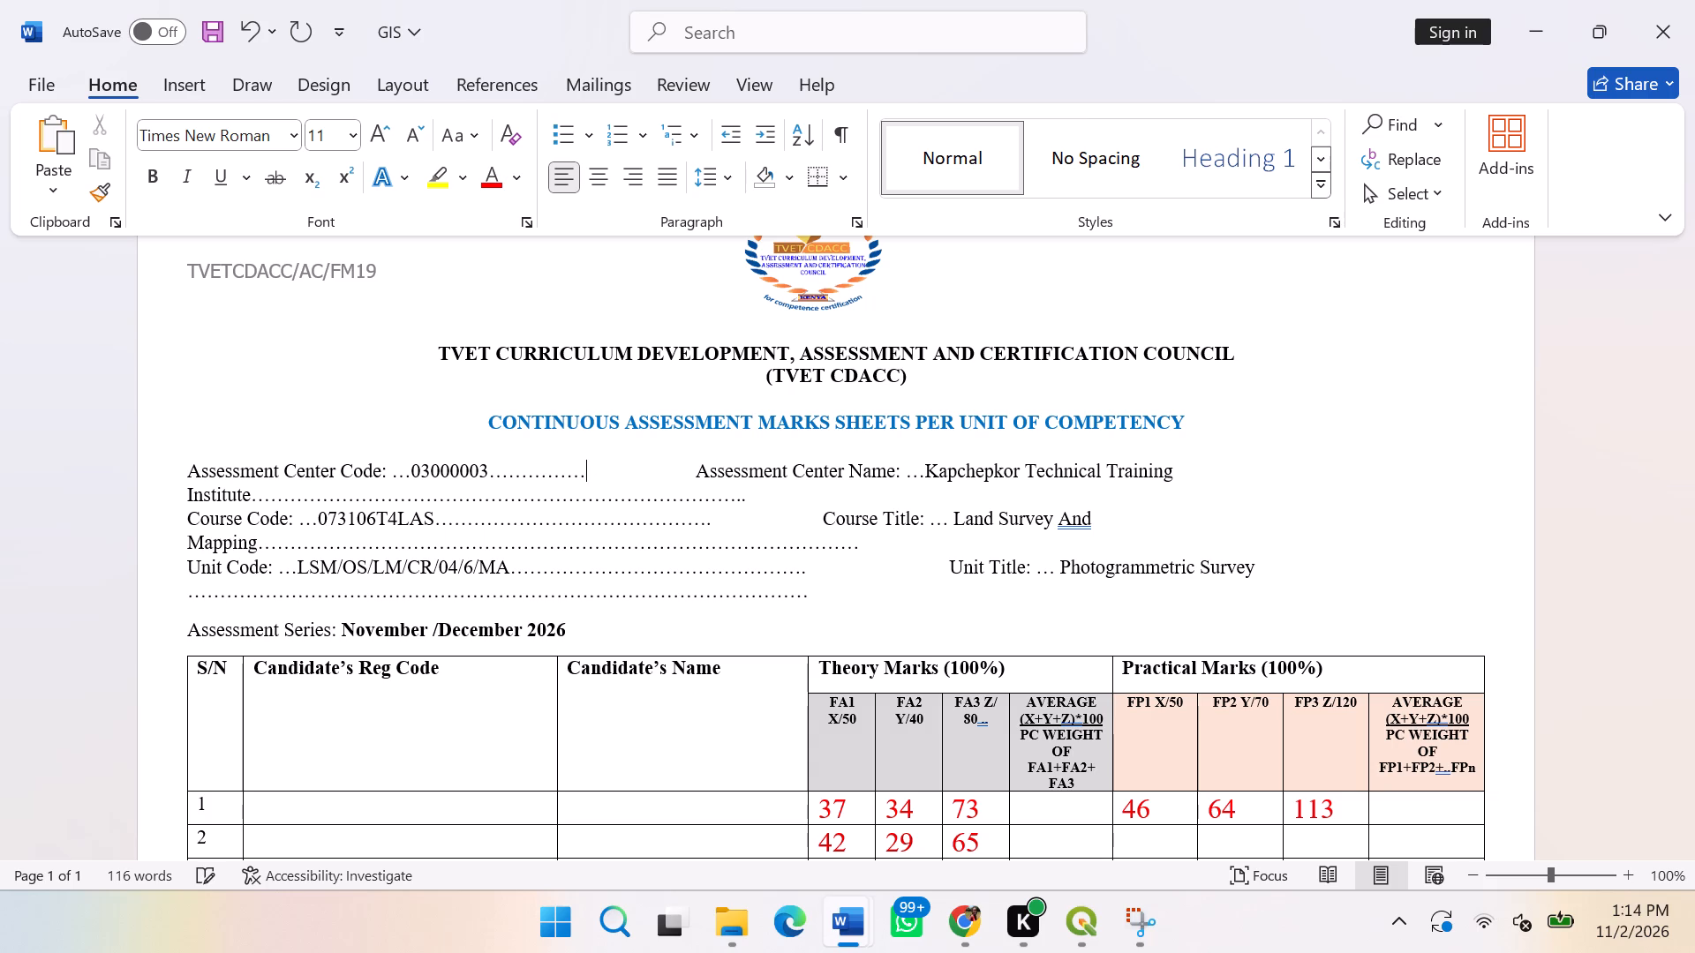
pyautogui.press('BackSpace')
pyautogui.press('BackSpace')
pyautogui.press('BackSpace')
pyautogui.press('BackSpace')
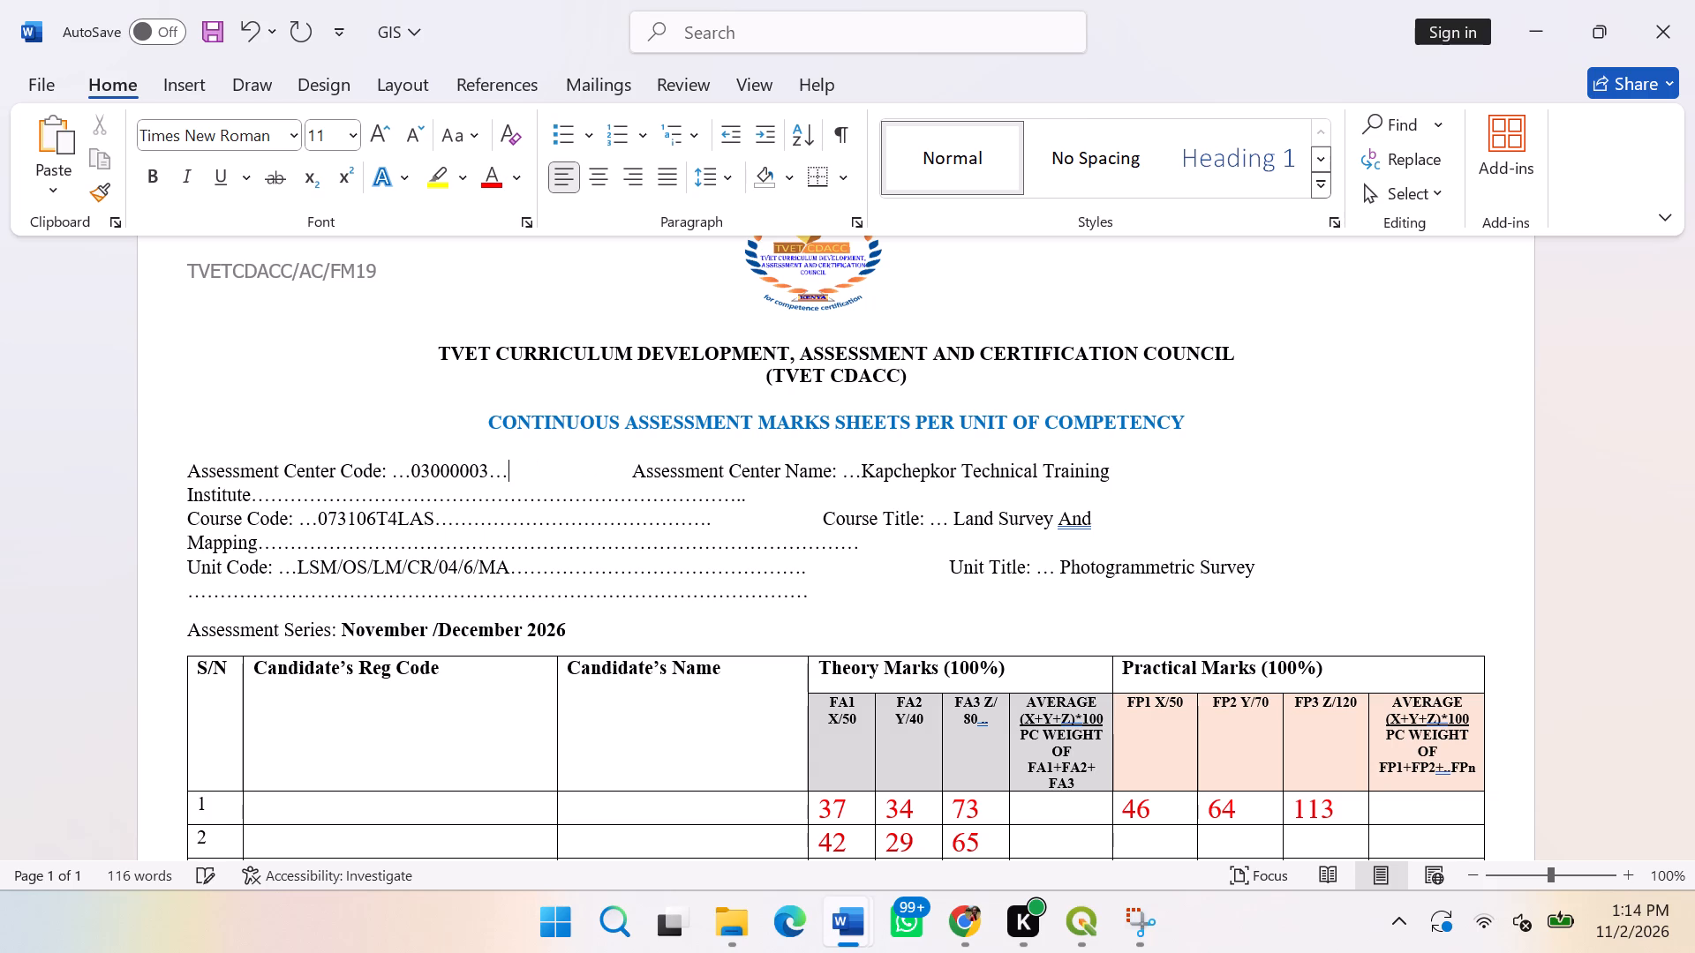
pyautogui.click(637, 472)
pyautogui.press('BackSpace')
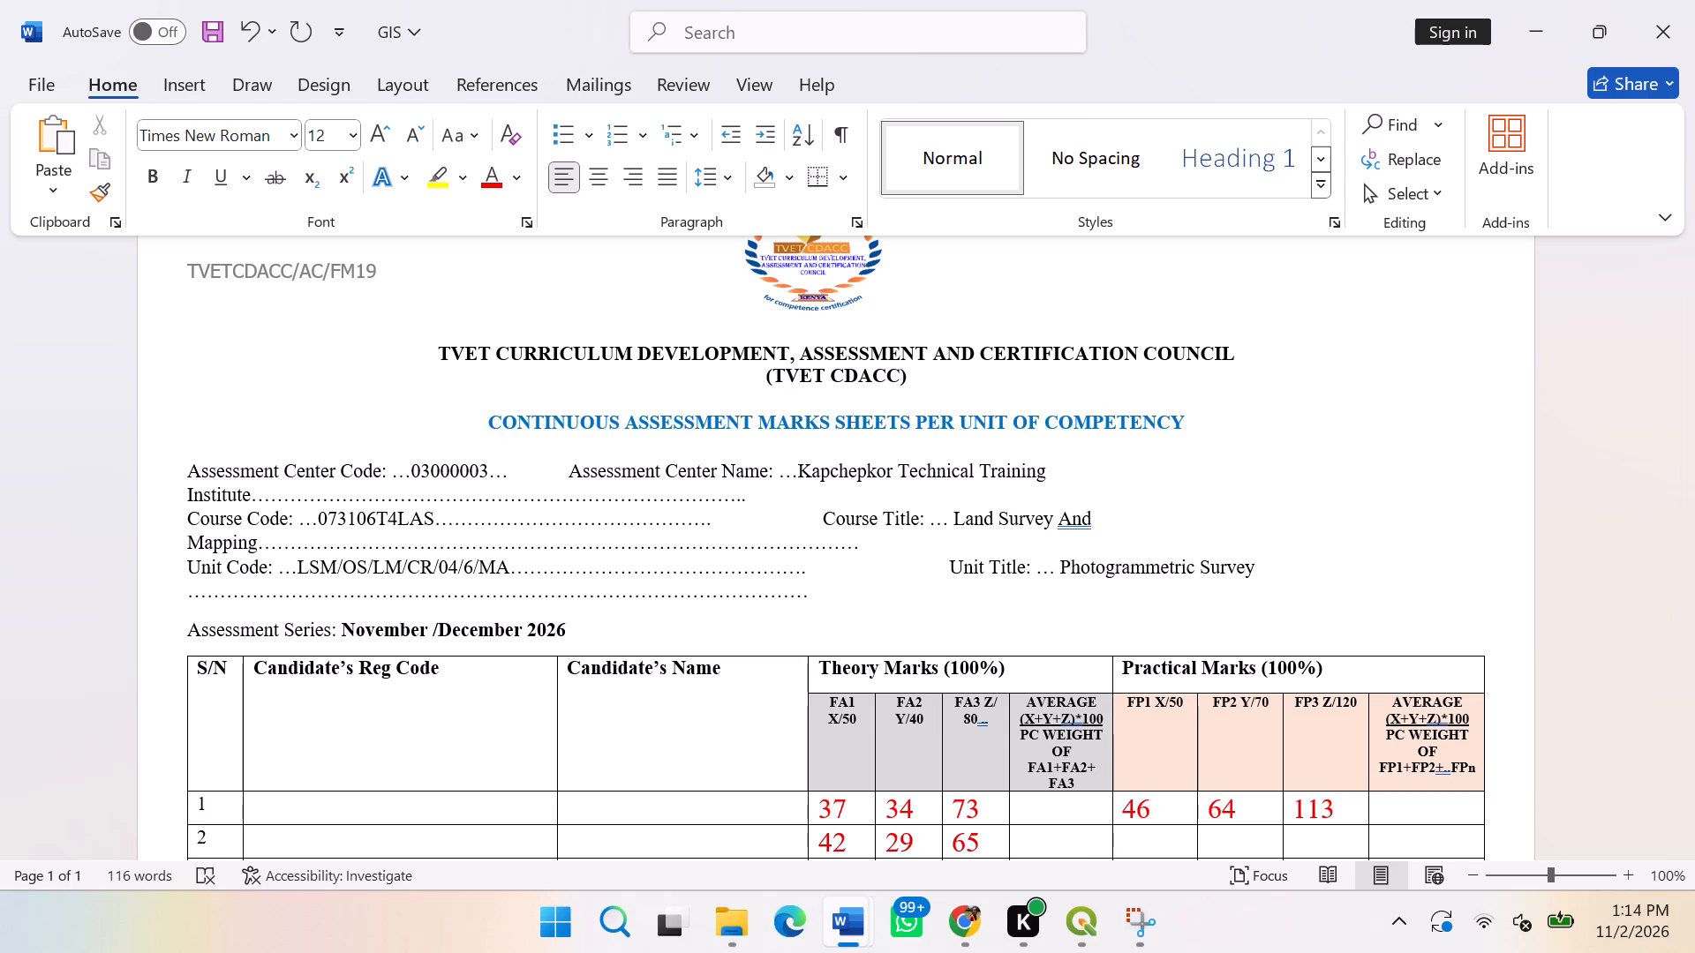
pyautogui.press('BackSpace')
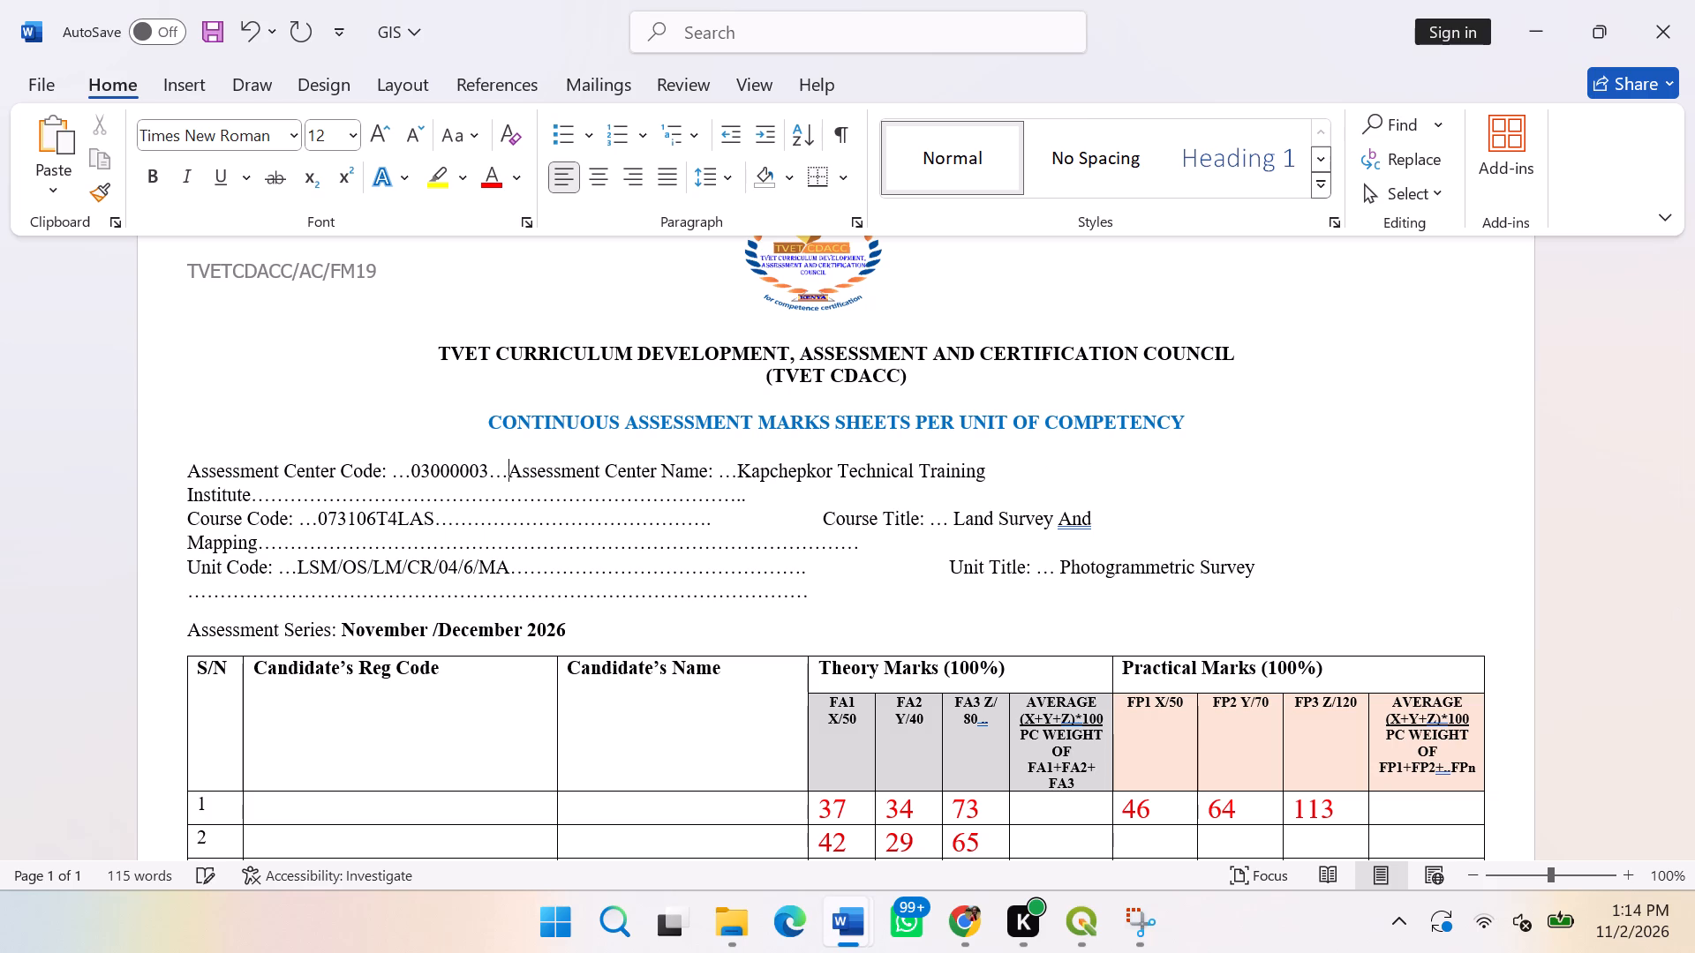
# Shorten the dotted line after Kapchepkor Technical Training Institute so the center name fits on the same line as the center code.
pyautogui.click(187, 494)
pyautogui.click(754, 497)
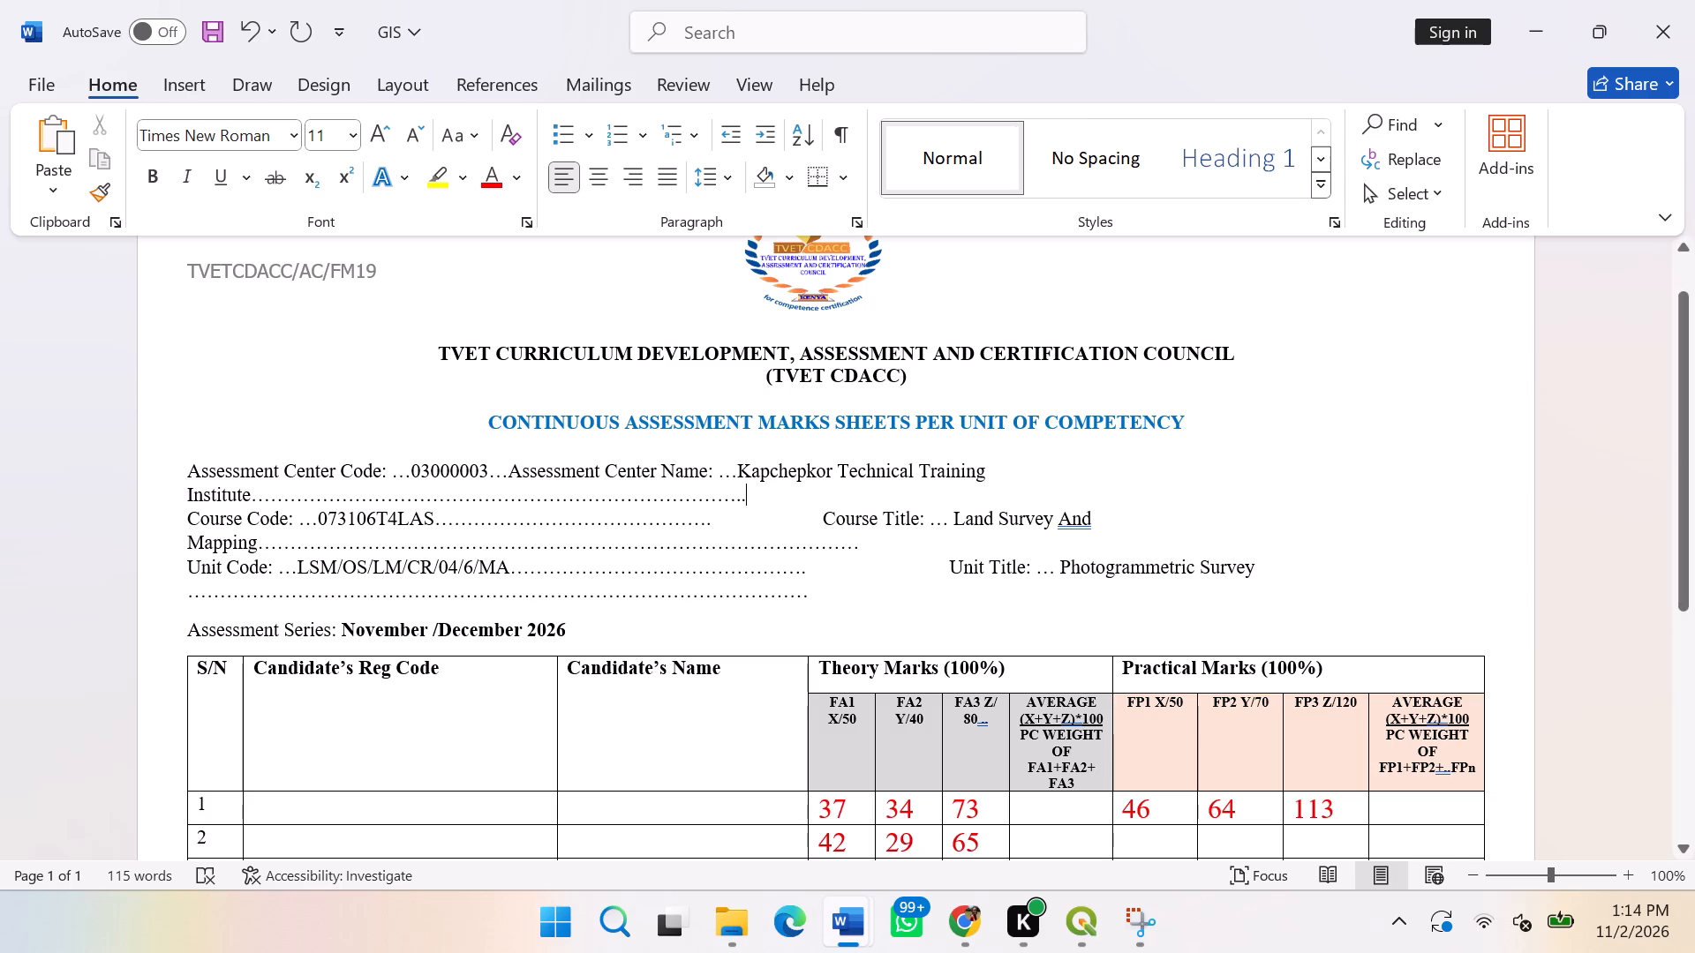
pyautogui.press('BackSpace')
pyautogui.press('BackSpace')
pyautogui.press('BackSpace')
pyautogui.press('BackSpace')
pyautogui.press('BackSpace')
pyautogui.press('BackSpace')
pyautogui.press('BackSpace')
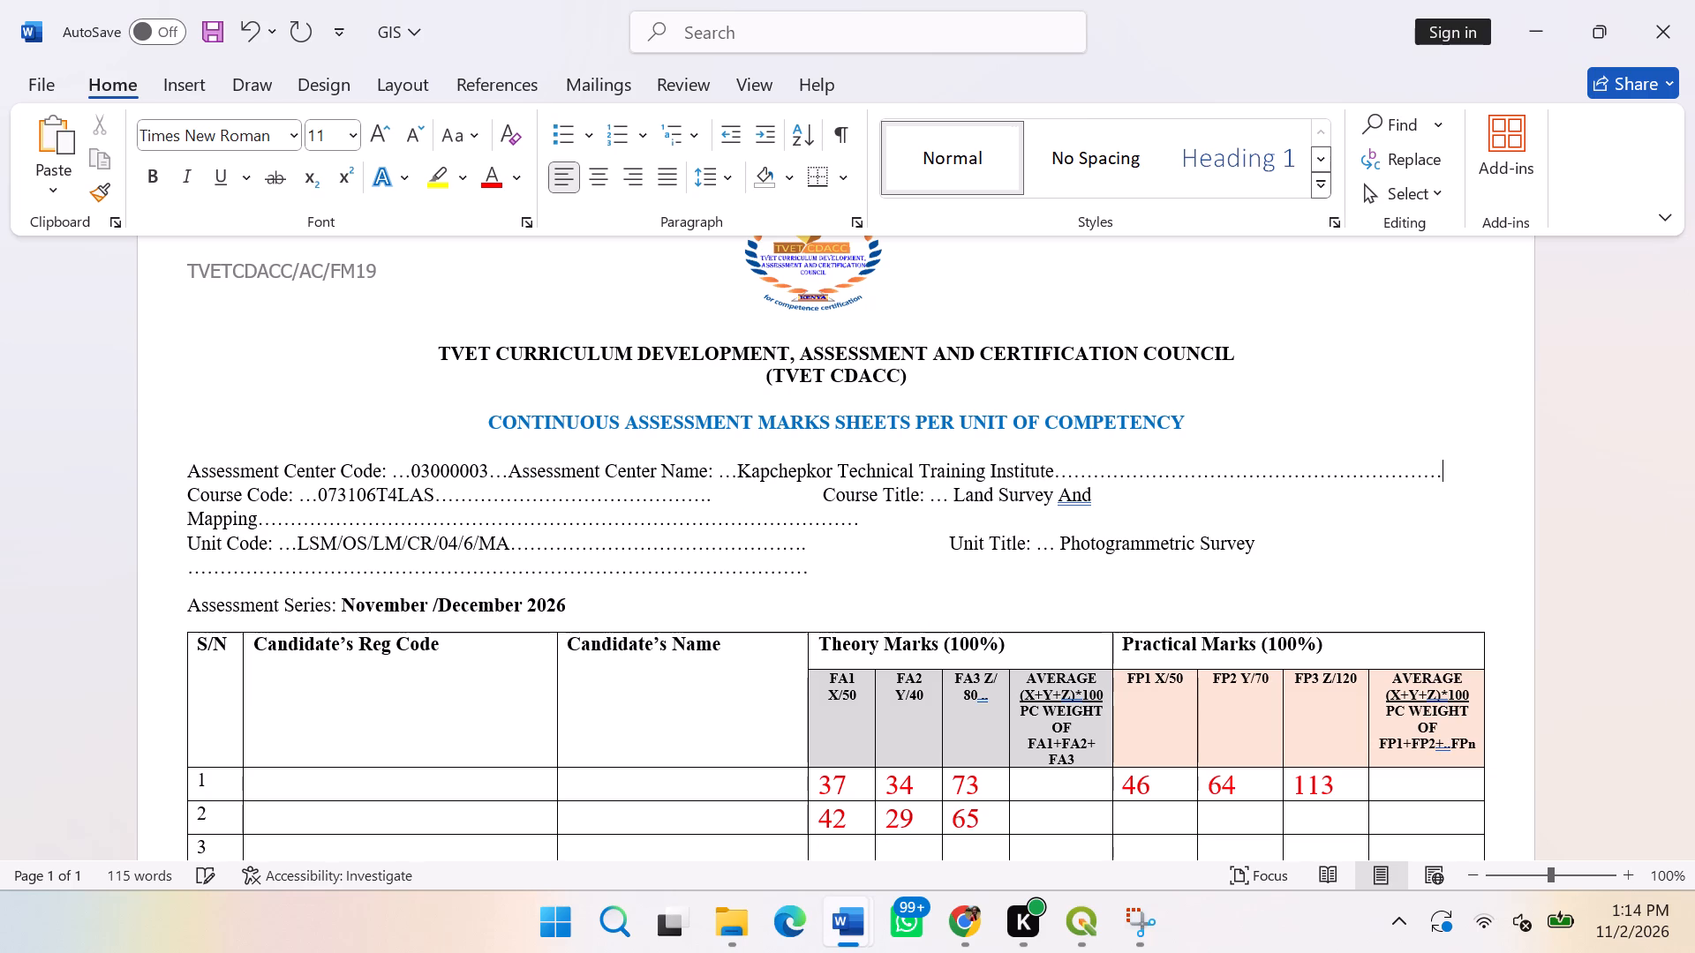
pyautogui.press('BackSpace')
pyautogui.press('BackSpace')
pyautogui.press('BackSpace')
pyautogui.press('BackSpace')
pyautogui.press('BackSpace')
pyautogui.press('BackSpace')
pyautogui.press('BackSpace')
pyautogui.press('BackSpace')
pyautogui.press('BackSpace')
pyautogui.press('BackSpace')
pyautogui.press('BackSpace')
pyautogui.press('BackSpace')
# Add six dots after the Assessment Center Code and insert a space and three tabs before the Assessment Center Name label.
pyautogui.click(512, 472)
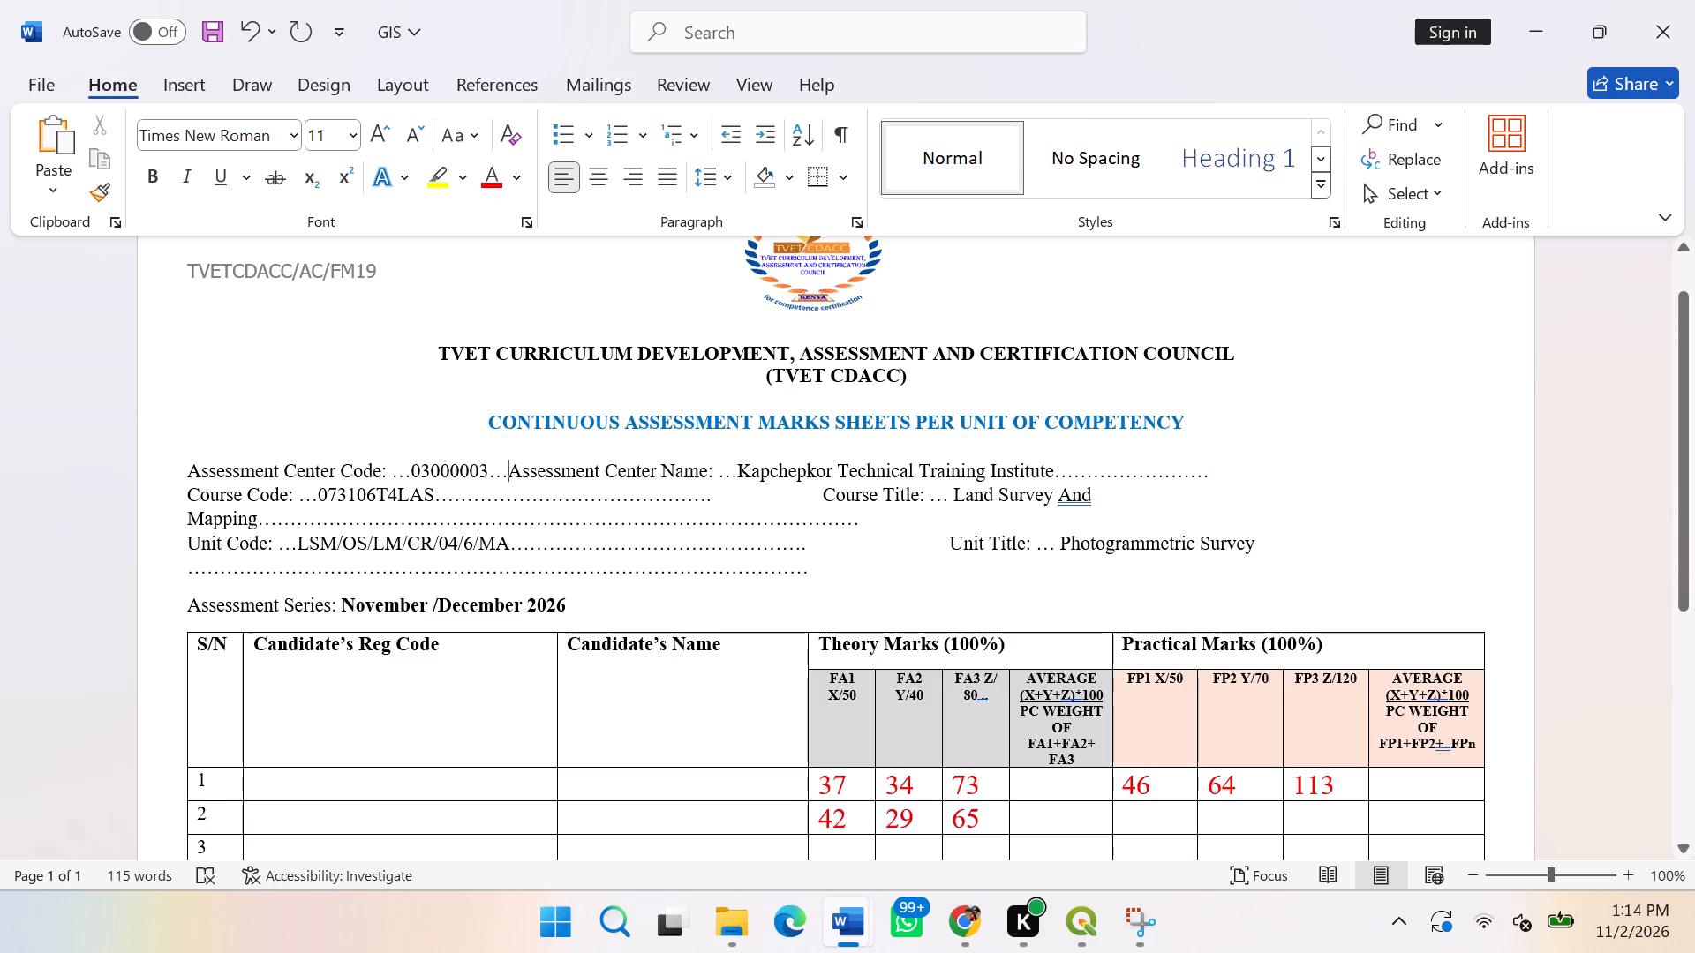
pyautogui.write('......')
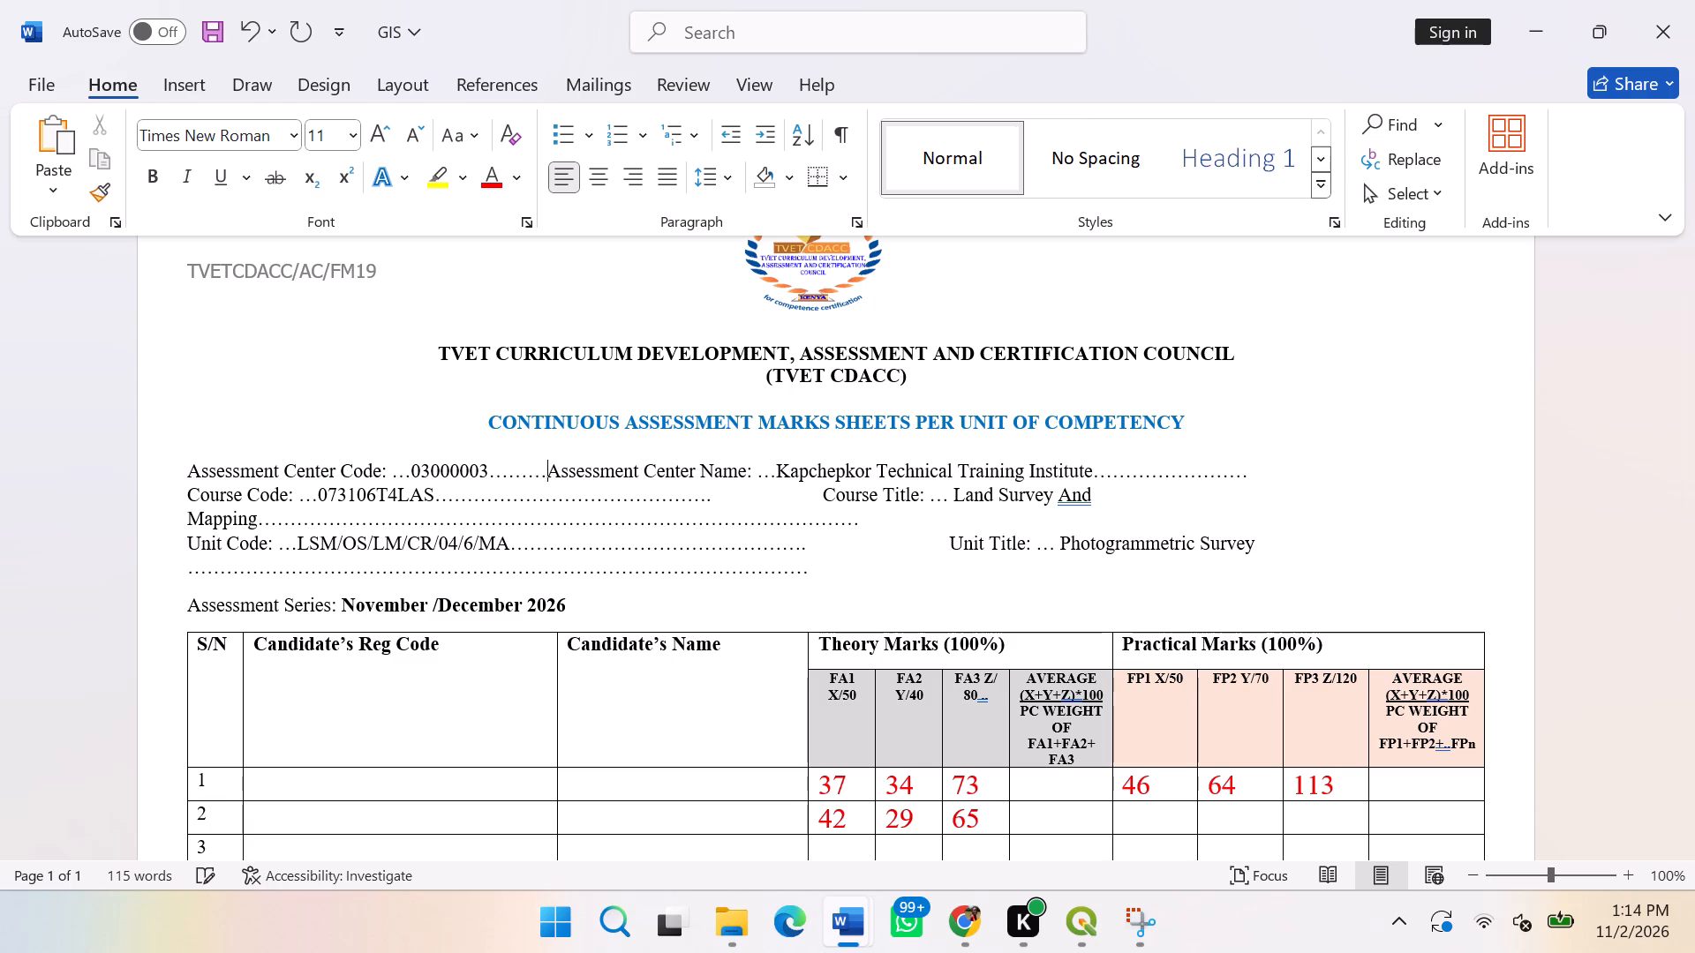
pyautogui.press('space')
pyautogui.press('Tab')
pyautogui.press('Tab')
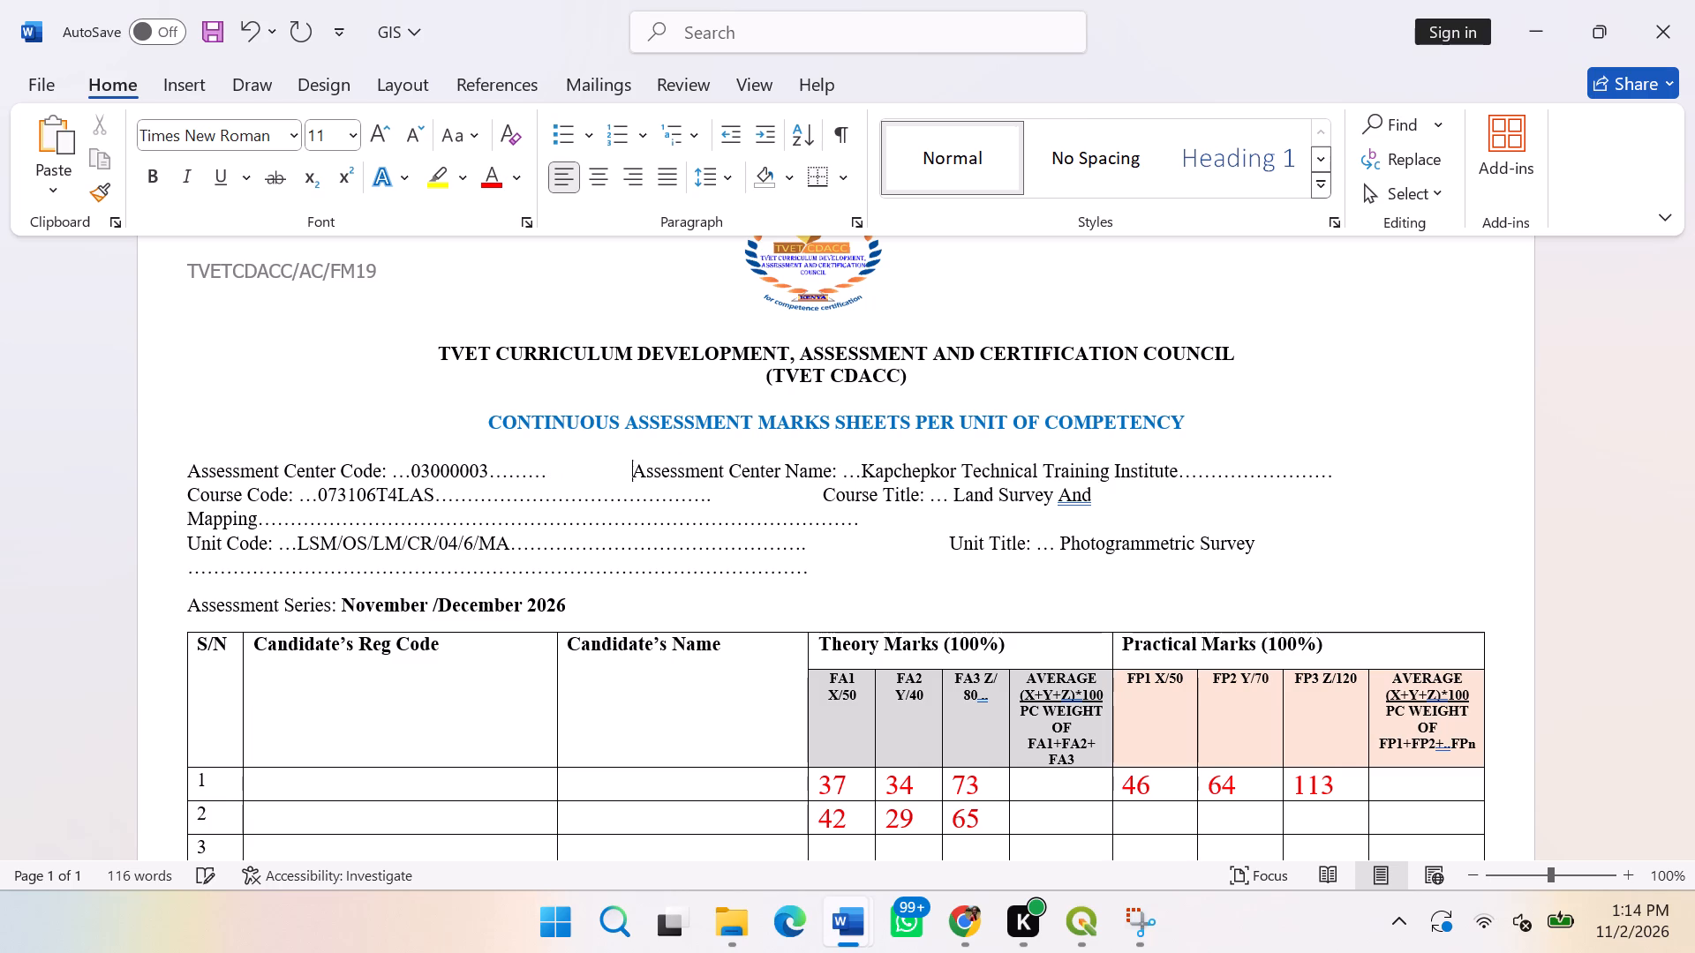
pyautogui.press('Tab')
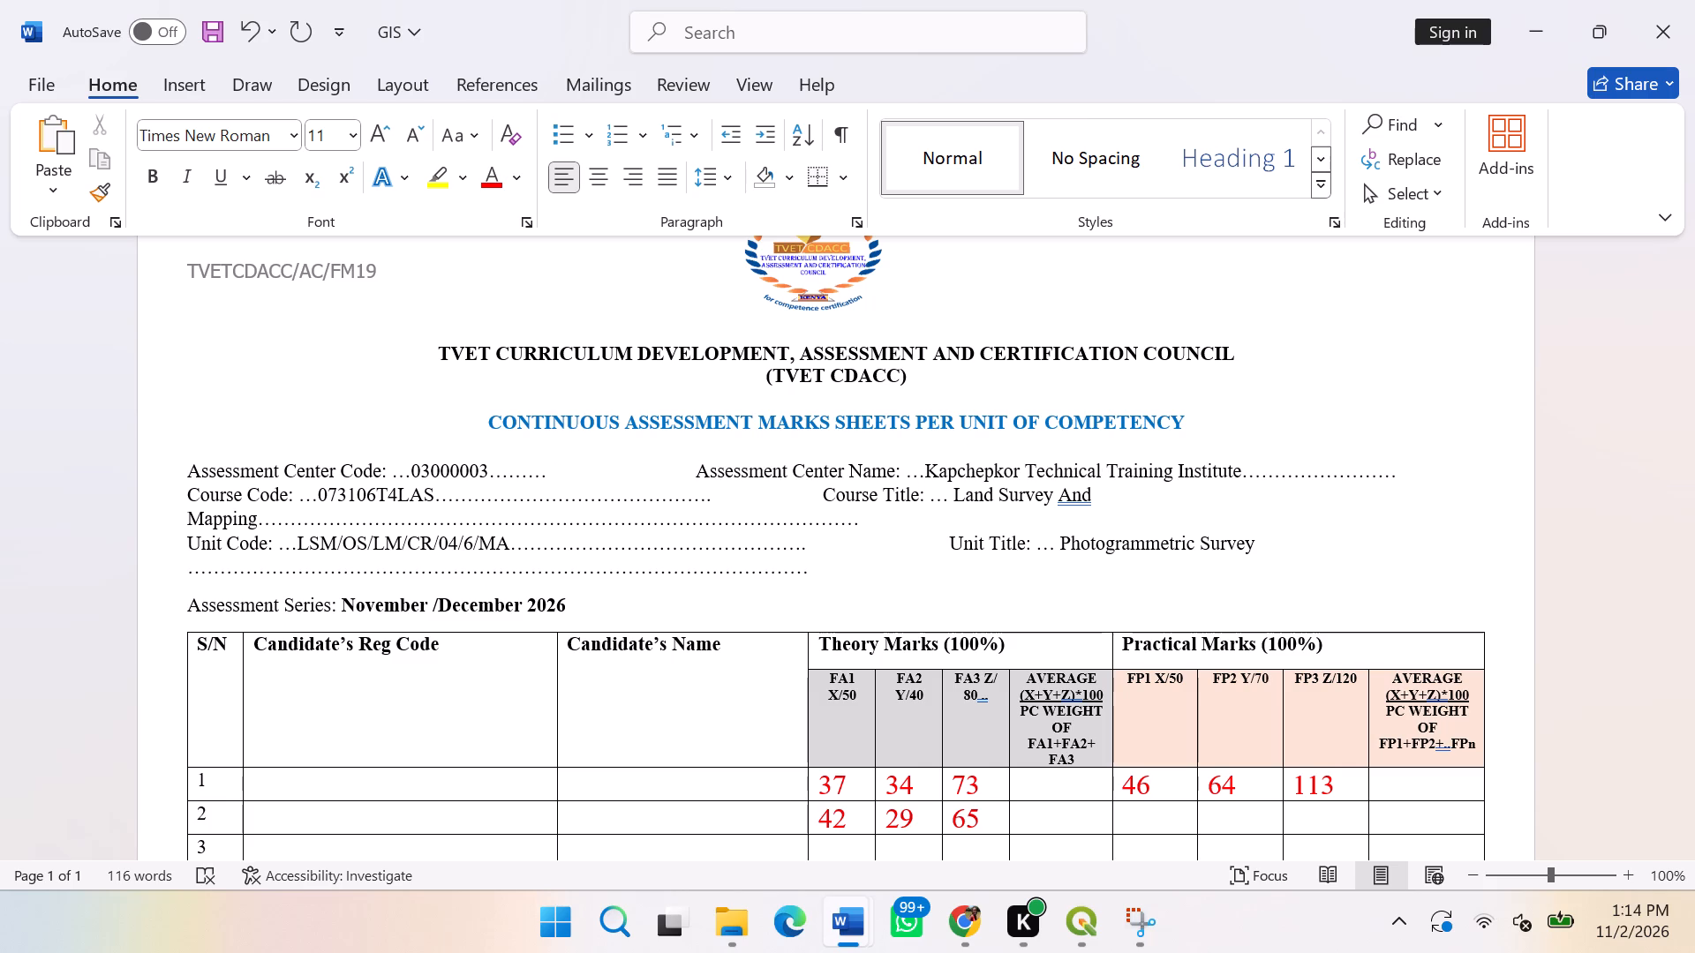
# Shorten the dots and spacing after the Course Code so the Course Title label aligns under Assessment Center Name.
pyautogui.click(719, 500)
pyautogui.press('BackSpace')
pyautogui.press('BackSpace')
pyautogui.press('BackSpace')
pyautogui.press('BackSpace')
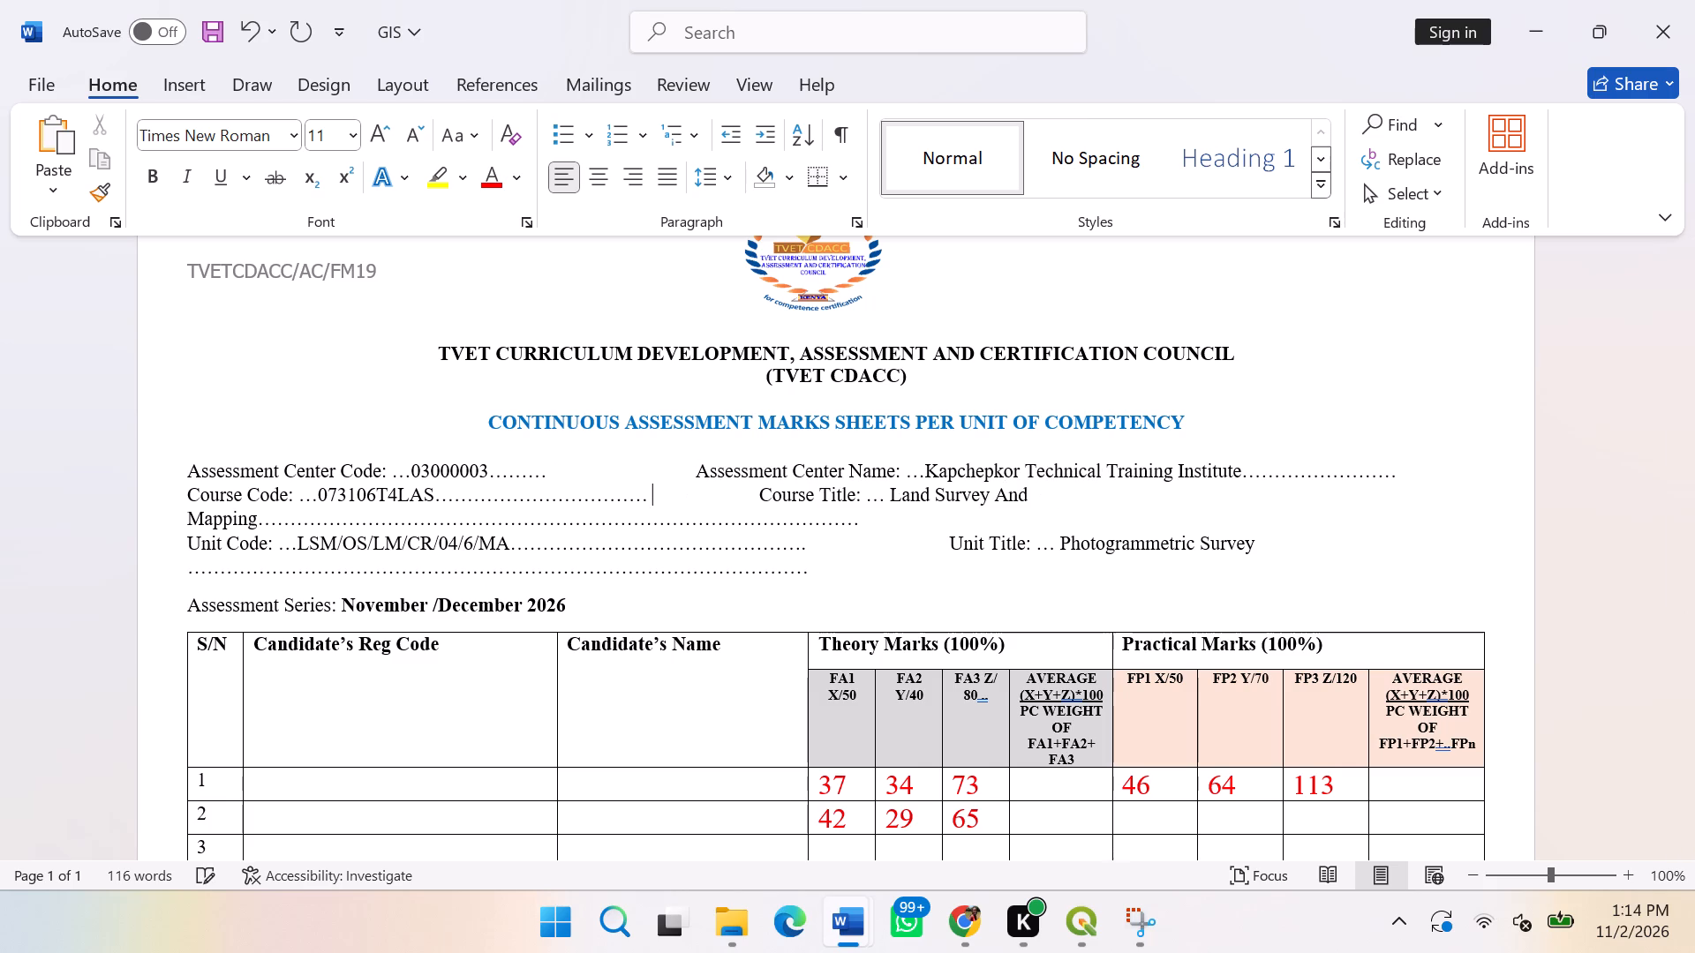
pyautogui.press('BackSpace')
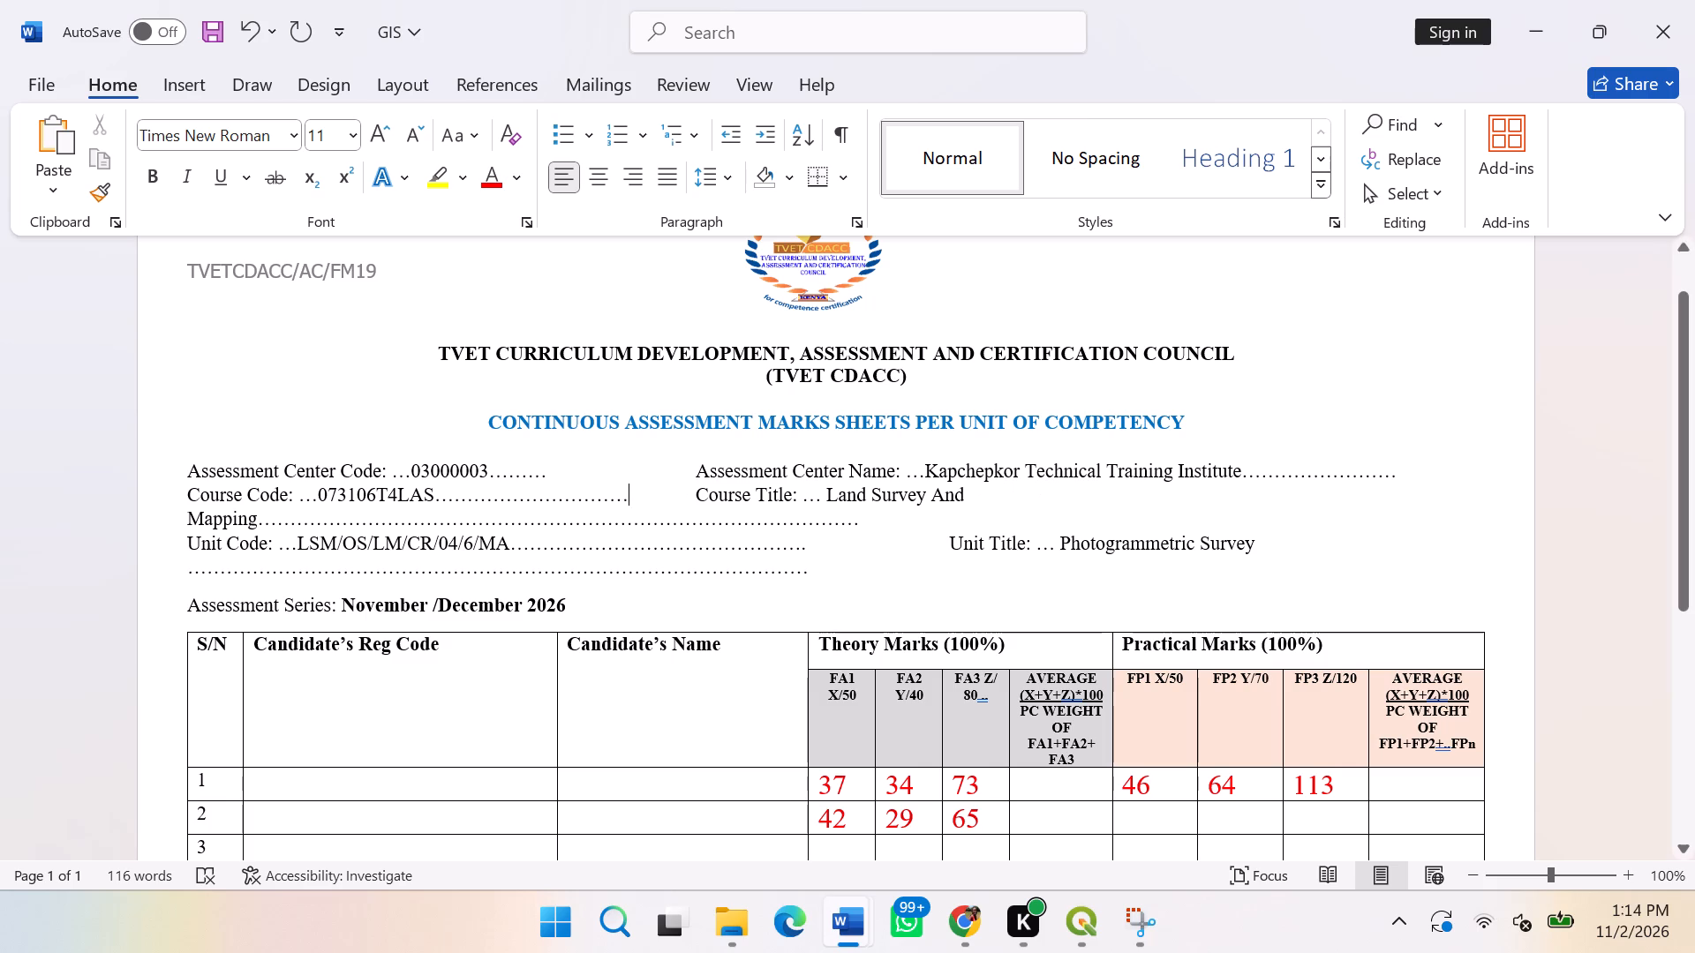
# Trim the dotted line after Land Survey And Mapping to one line, ending level with the center name's dots above.
pyautogui.click(863, 526)
pyautogui.press('BackSpace')
pyautogui.press('BackSpace')
pyautogui.press('BackSpace')
pyautogui.press('BackSpace')
pyautogui.press('BackSpace')
pyautogui.press('BackSpace')
pyautogui.press('BackSpace')
pyautogui.press('BackSpace')
pyautogui.press('BackSpace')
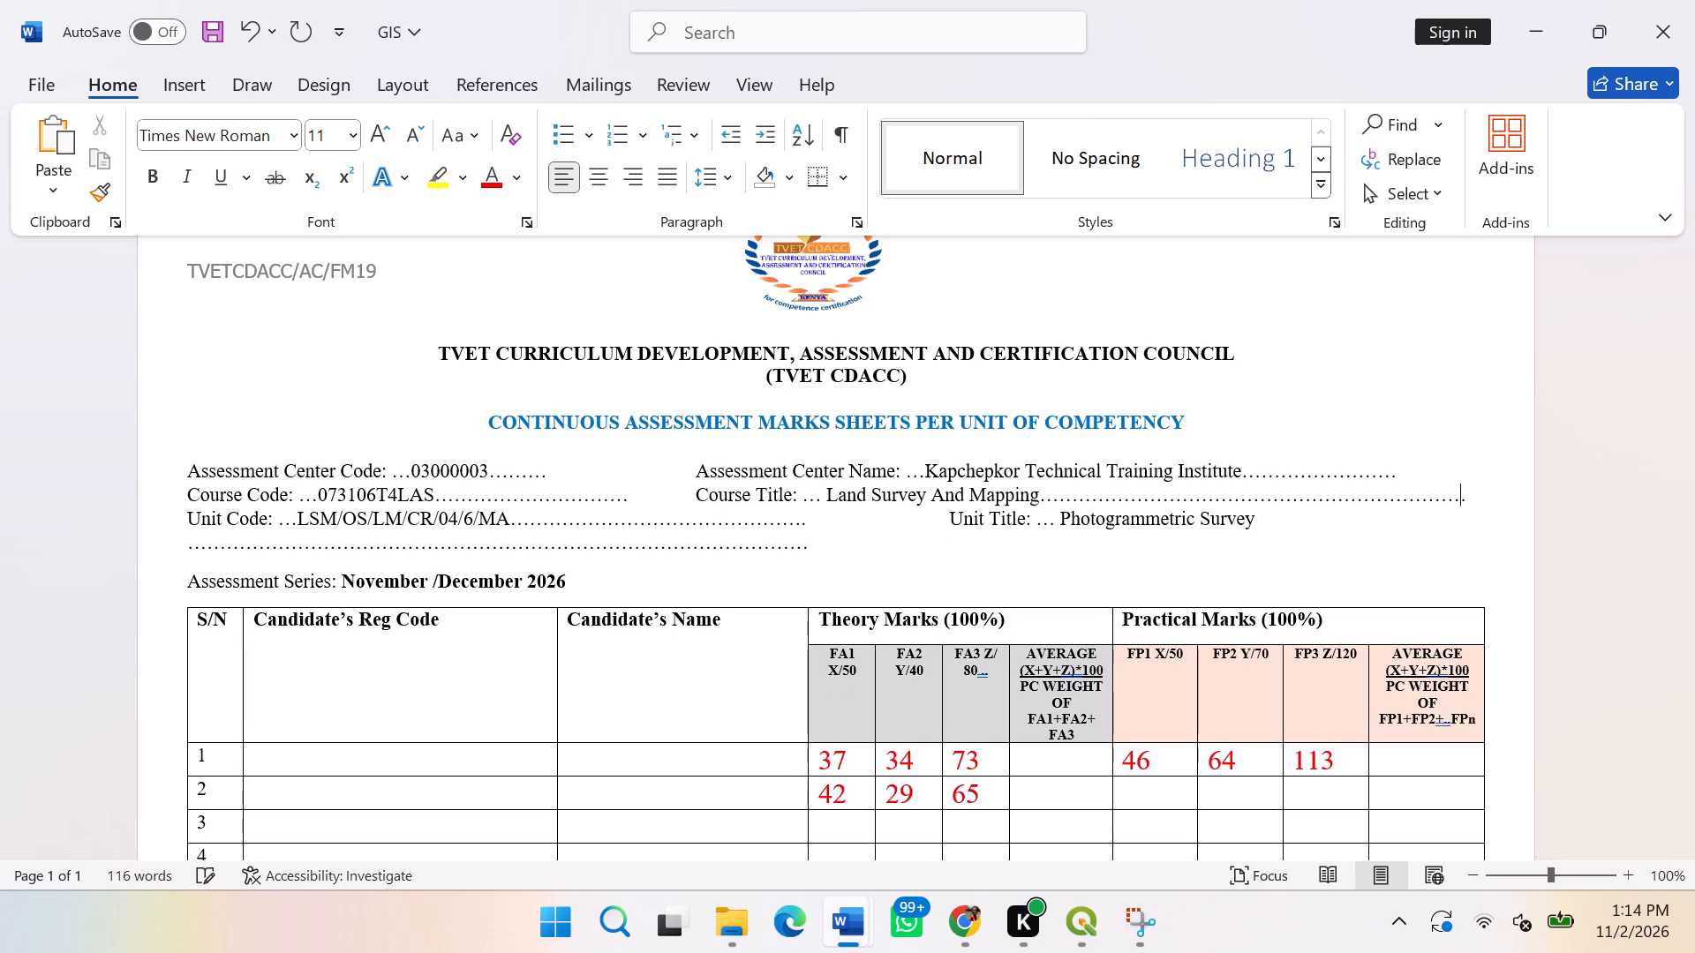
pyautogui.press('BackSpace')
pyautogui.press('BackSpace')
pyautogui.press('BackSpace')
pyautogui.press('BackSpace')
pyautogui.press('.')
pyautogui.press('.')
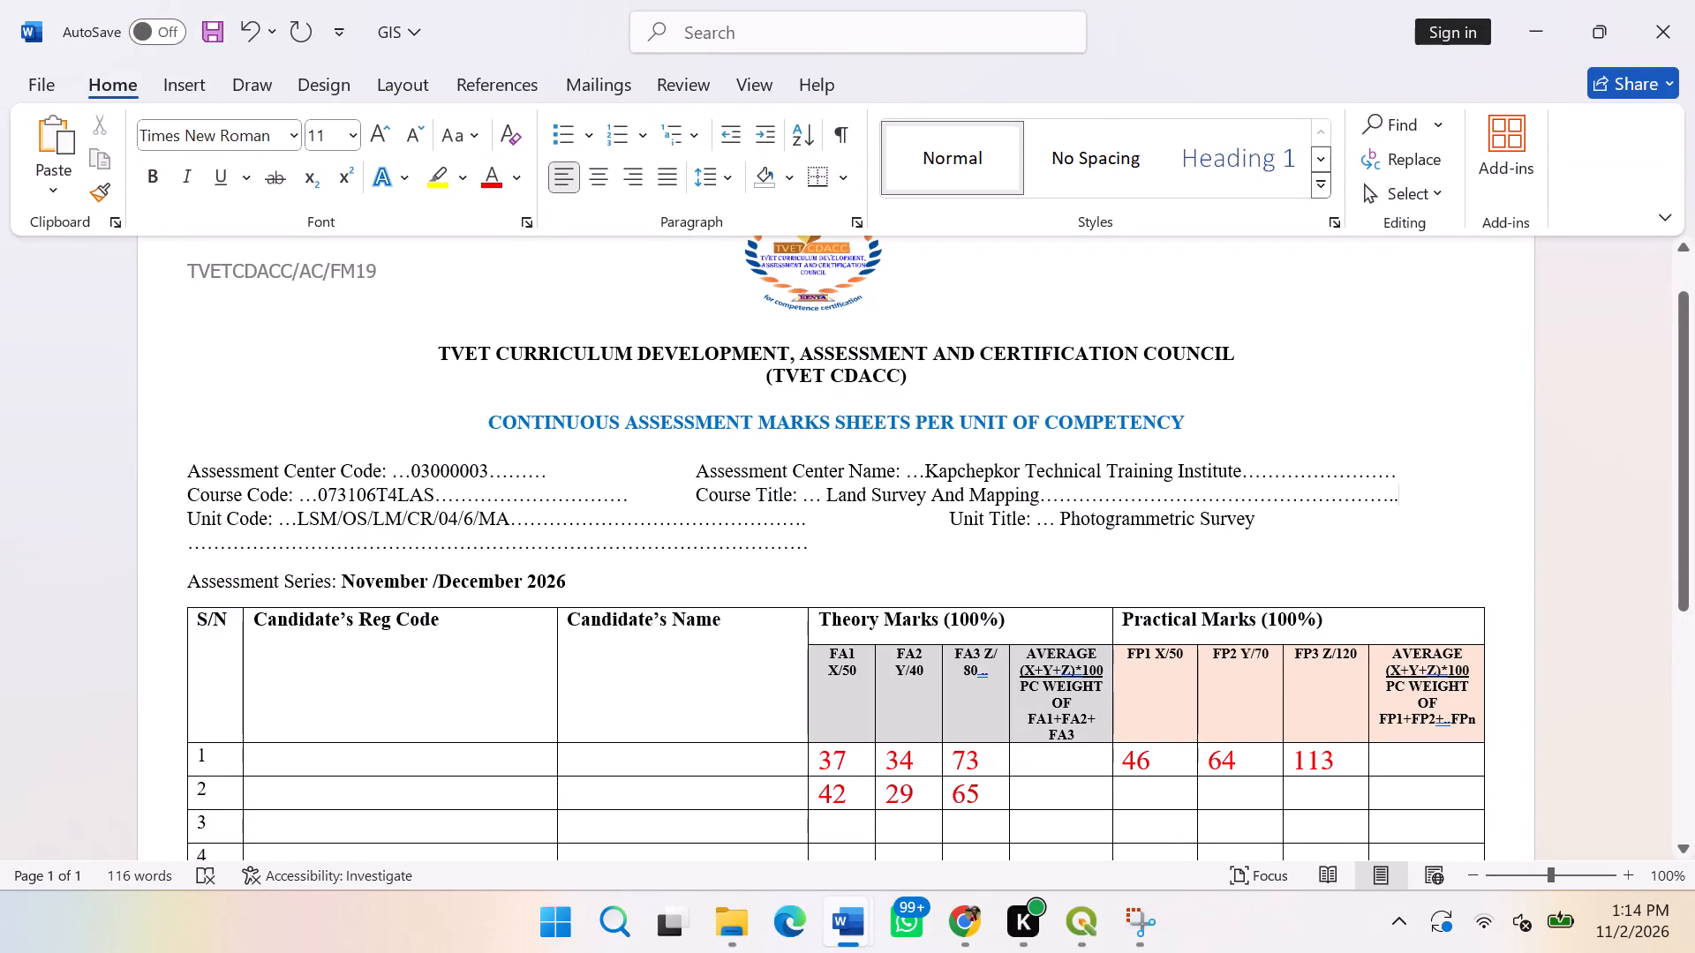
# Shorten the dotted line after Photogrammetric Survey so the Unit Title entry fits on a single line.
pyautogui.click(823, 546)
pyautogui.press('BackSpace')
pyautogui.press('BackSpace')
pyautogui.press('BackSpace')
pyautogui.press('BackSpace')
pyautogui.press('BackSpace')
pyautogui.press('BackSpace')
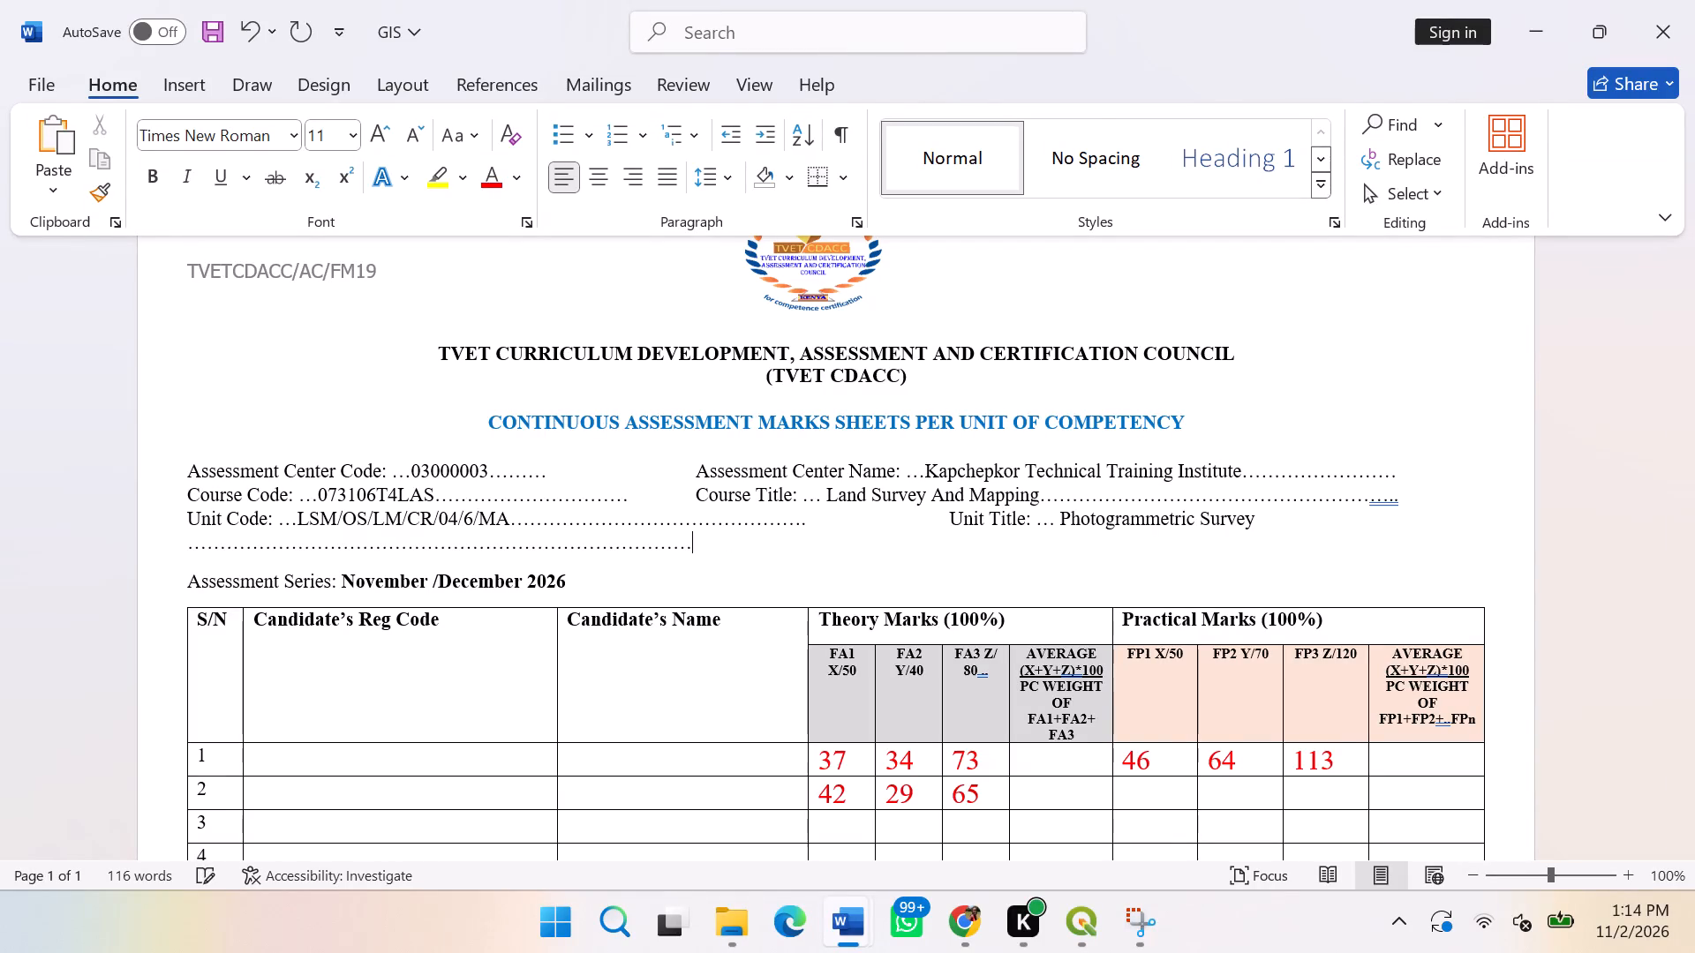
pyautogui.press('BackSpace')
pyautogui.press('BackSpace')
pyautogui.press('BackSpace')
pyautogui.press('BackSpace')
pyautogui.press('BackSpace')
pyautogui.press('BackSpace')
pyautogui.press('BackSpace')
pyautogui.press('BackSpace')
pyautogui.press('BackSpace')
pyautogui.press('BackSpace')
pyautogui.press('BackSpace')
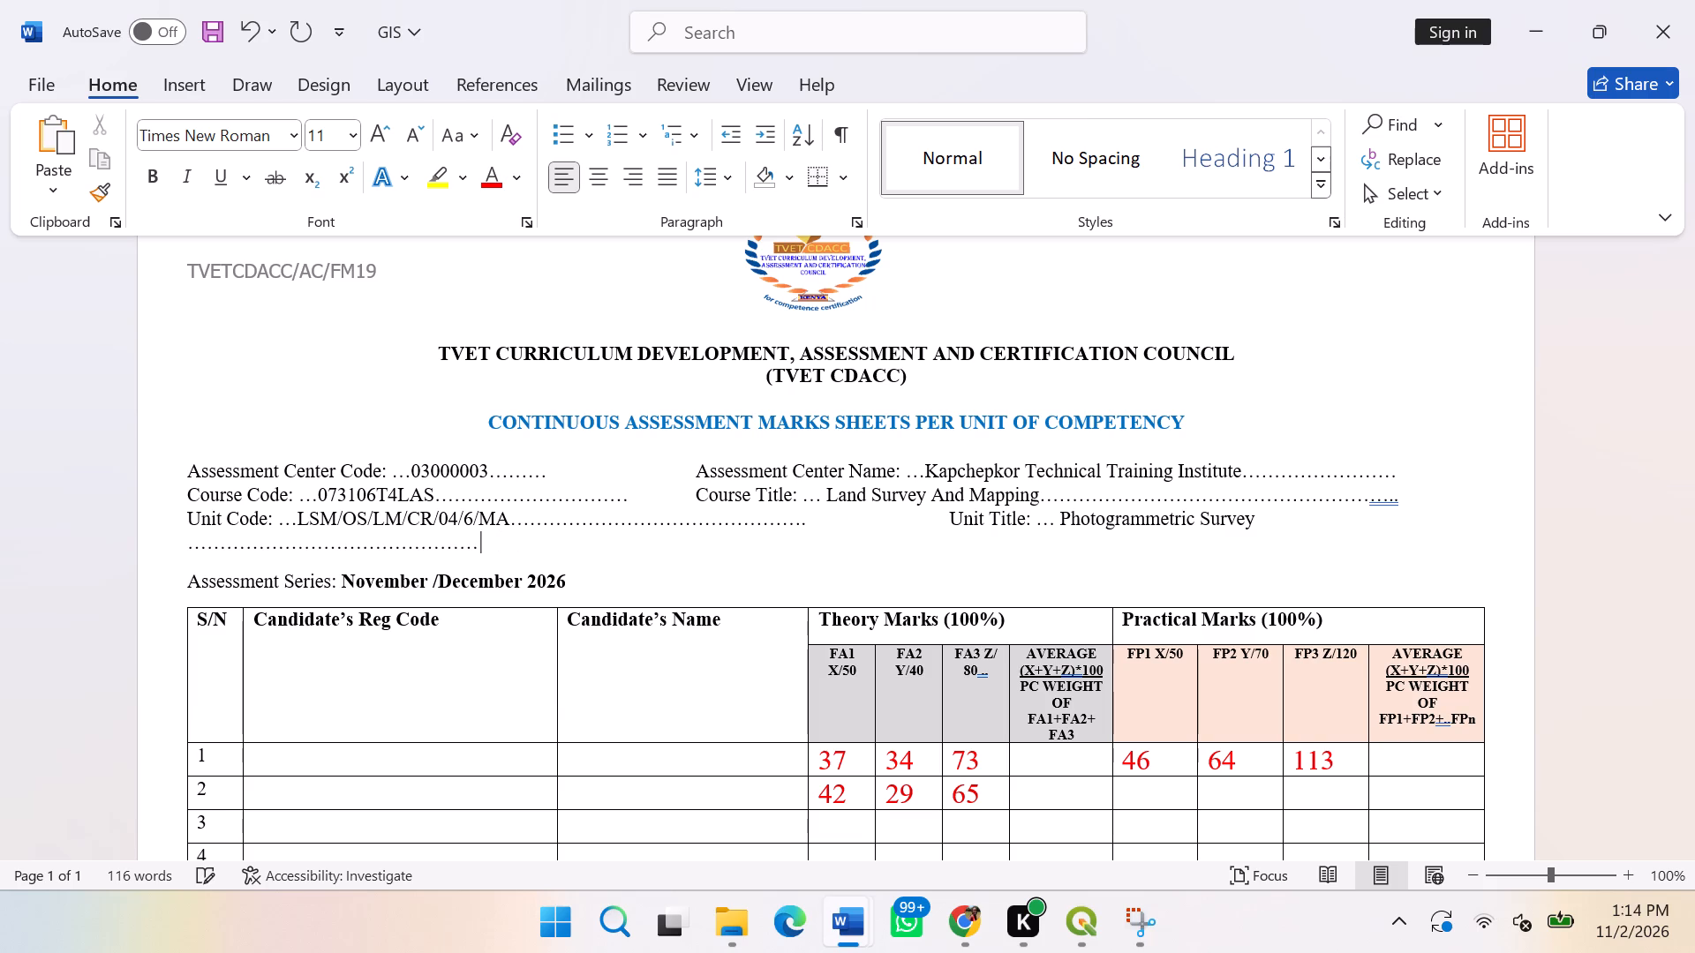
pyautogui.press('BackSpace')
pyautogui.press('BackSpace')
pyautogui.press('BackSpace')
pyautogui.press('BackSpace')
pyautogui.press('BackSpace')
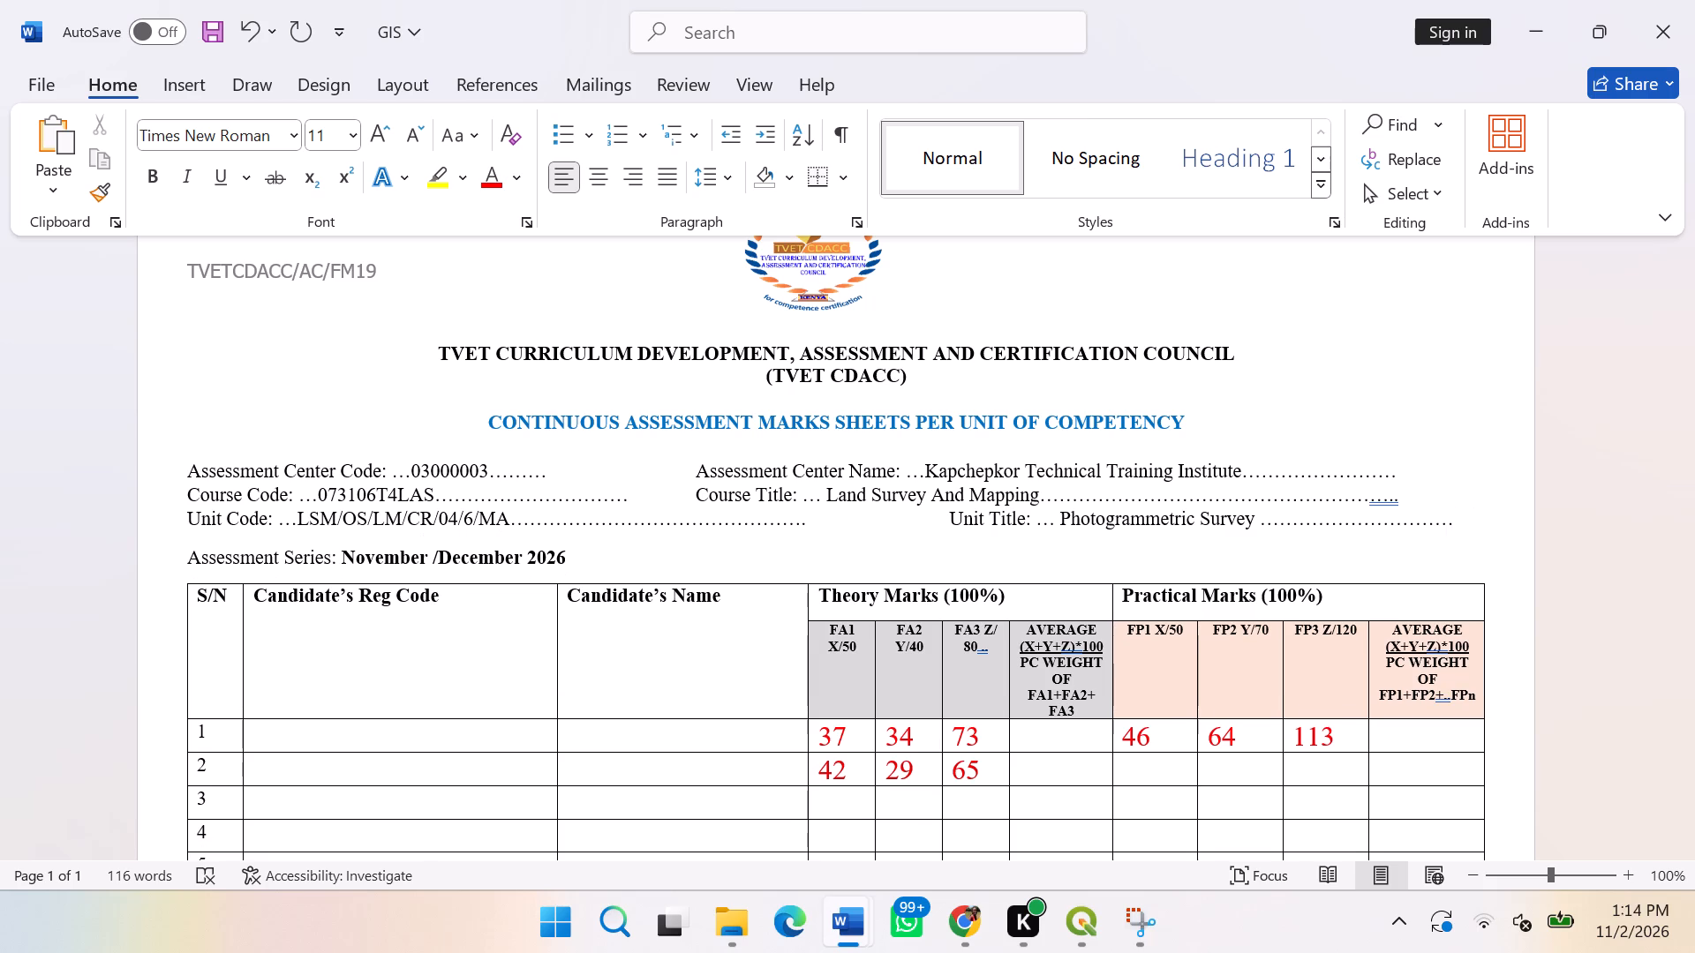
# Remove extra tabs and dots after the Unit Code so the Unit Title label aligns under Course Title.
pyautogui.moveTo(815, 527); pyautogui.dragTo(825, 523)
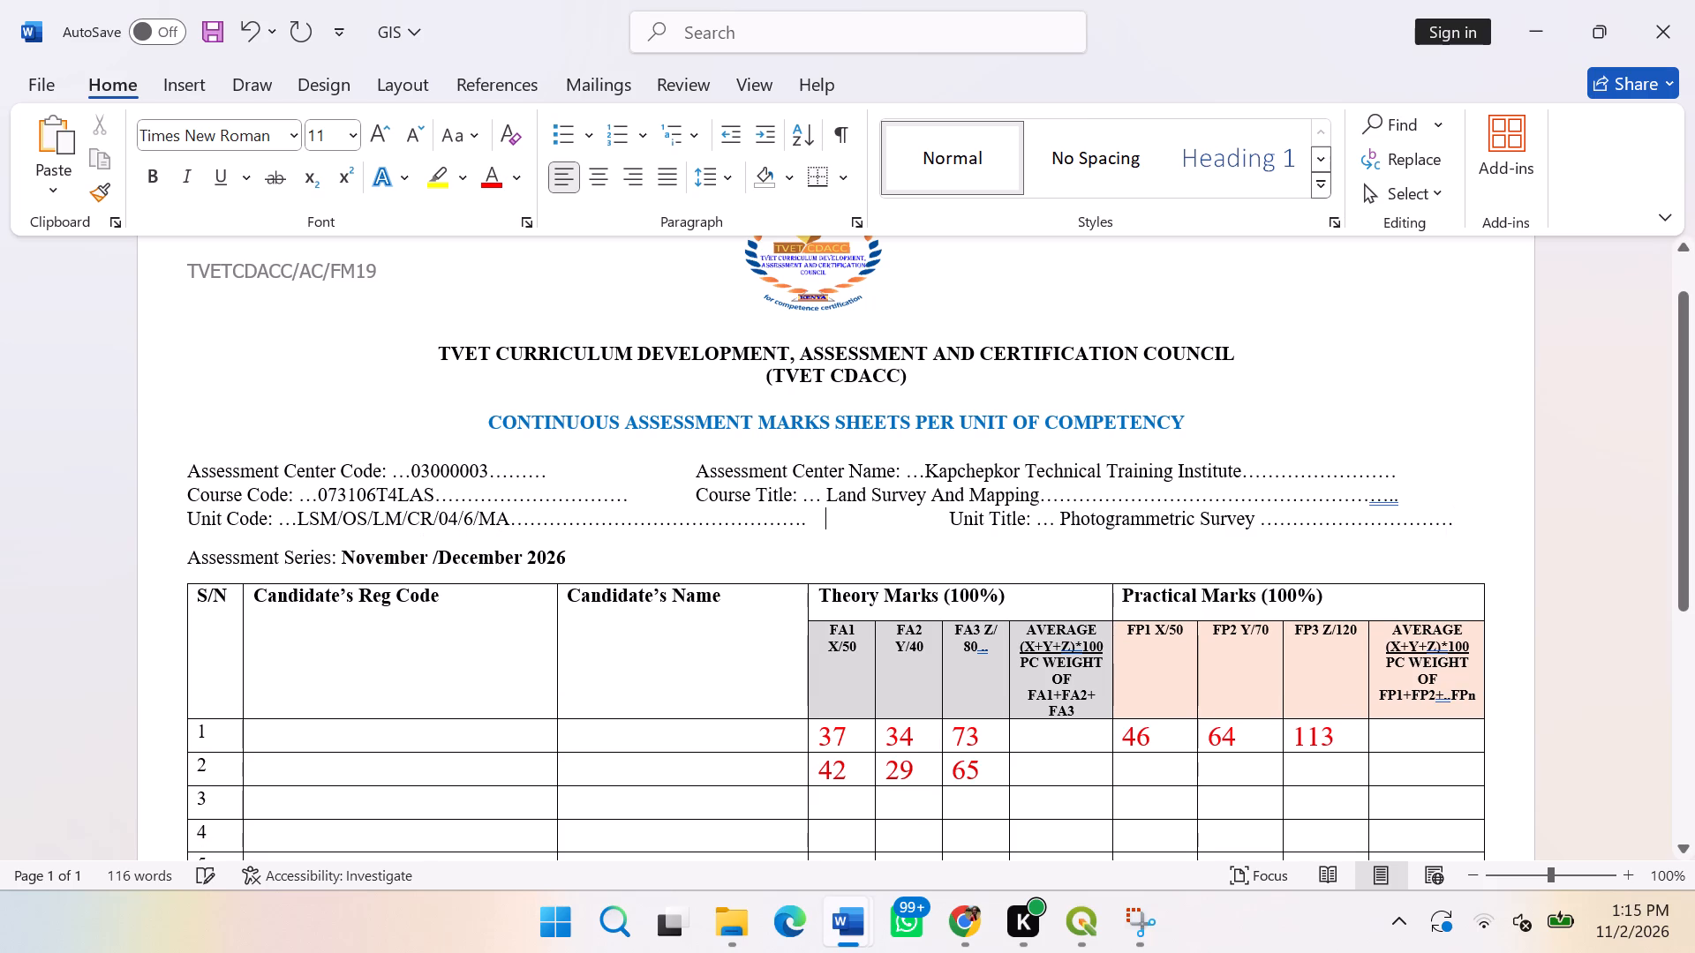
pyautogui.press('BackSpace')
pyautogui.press('BackSpace')
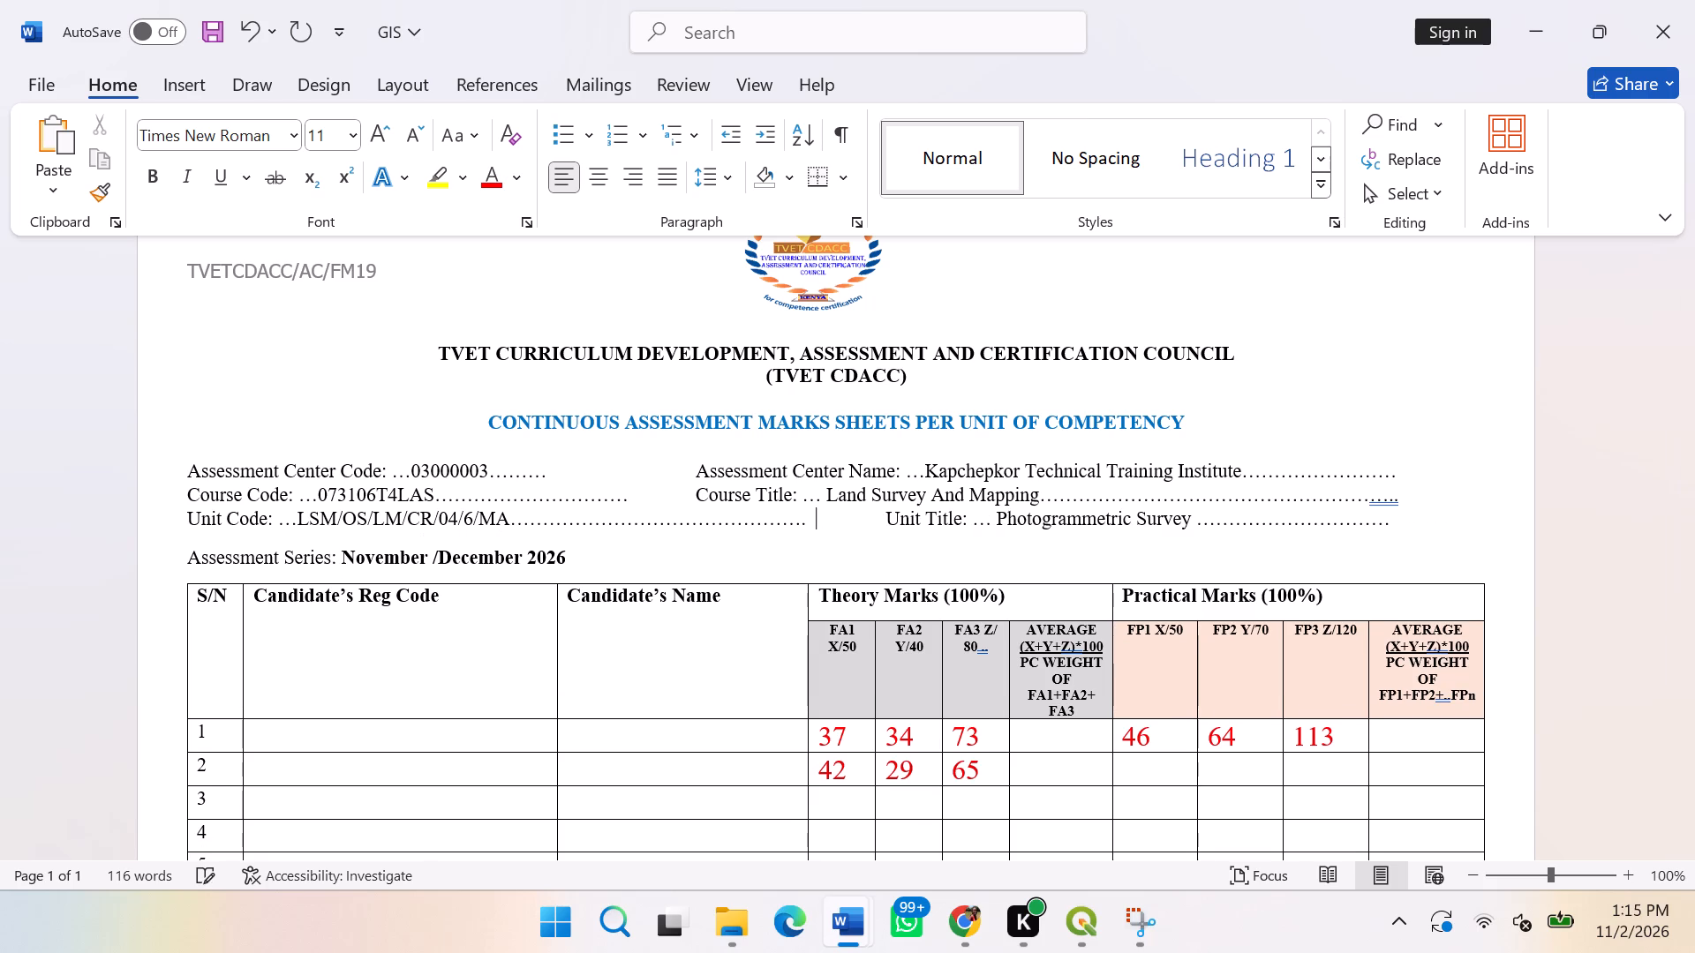
pyautogui.press('BackSpace')
pyautogui.press('BackSpace')
pyautogui.press('BackSpace')
pyautogui.press('BackSpace')
pyautogui.press('BackSpace')
pyautogui.press('BackSpace')
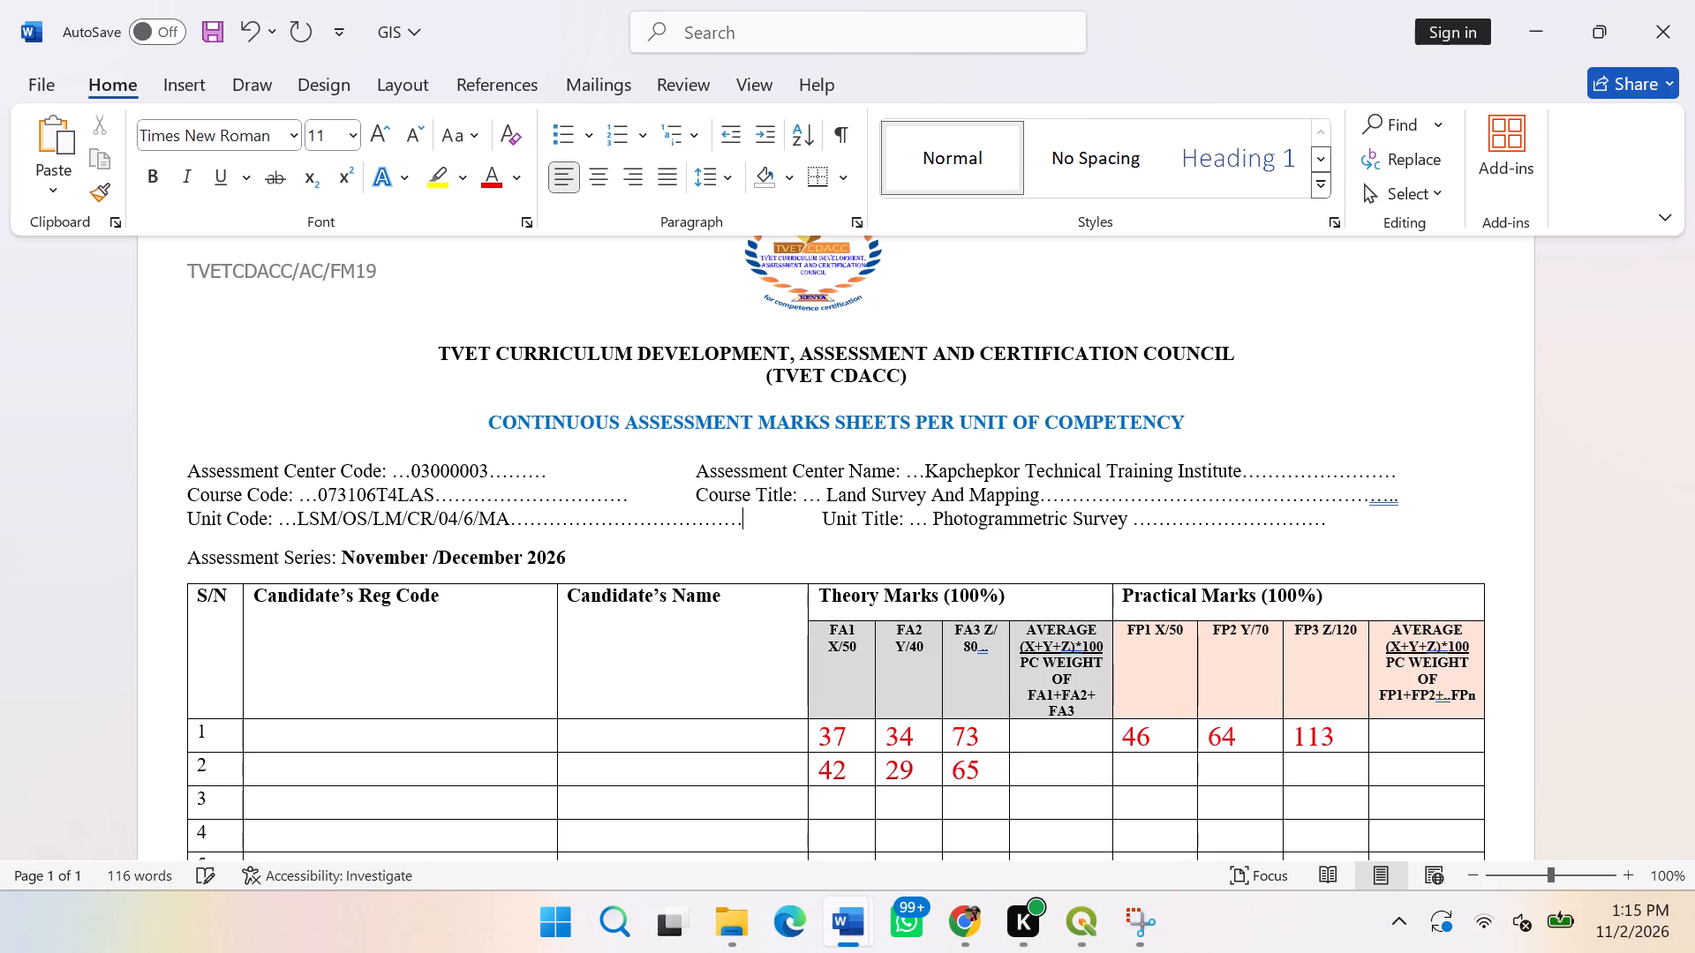
pyautogui.press('BackSpace')
pyautogui.press('BackSpace')
pyautogui.press('BackSpace')
pyautogui.press('BackSpace')
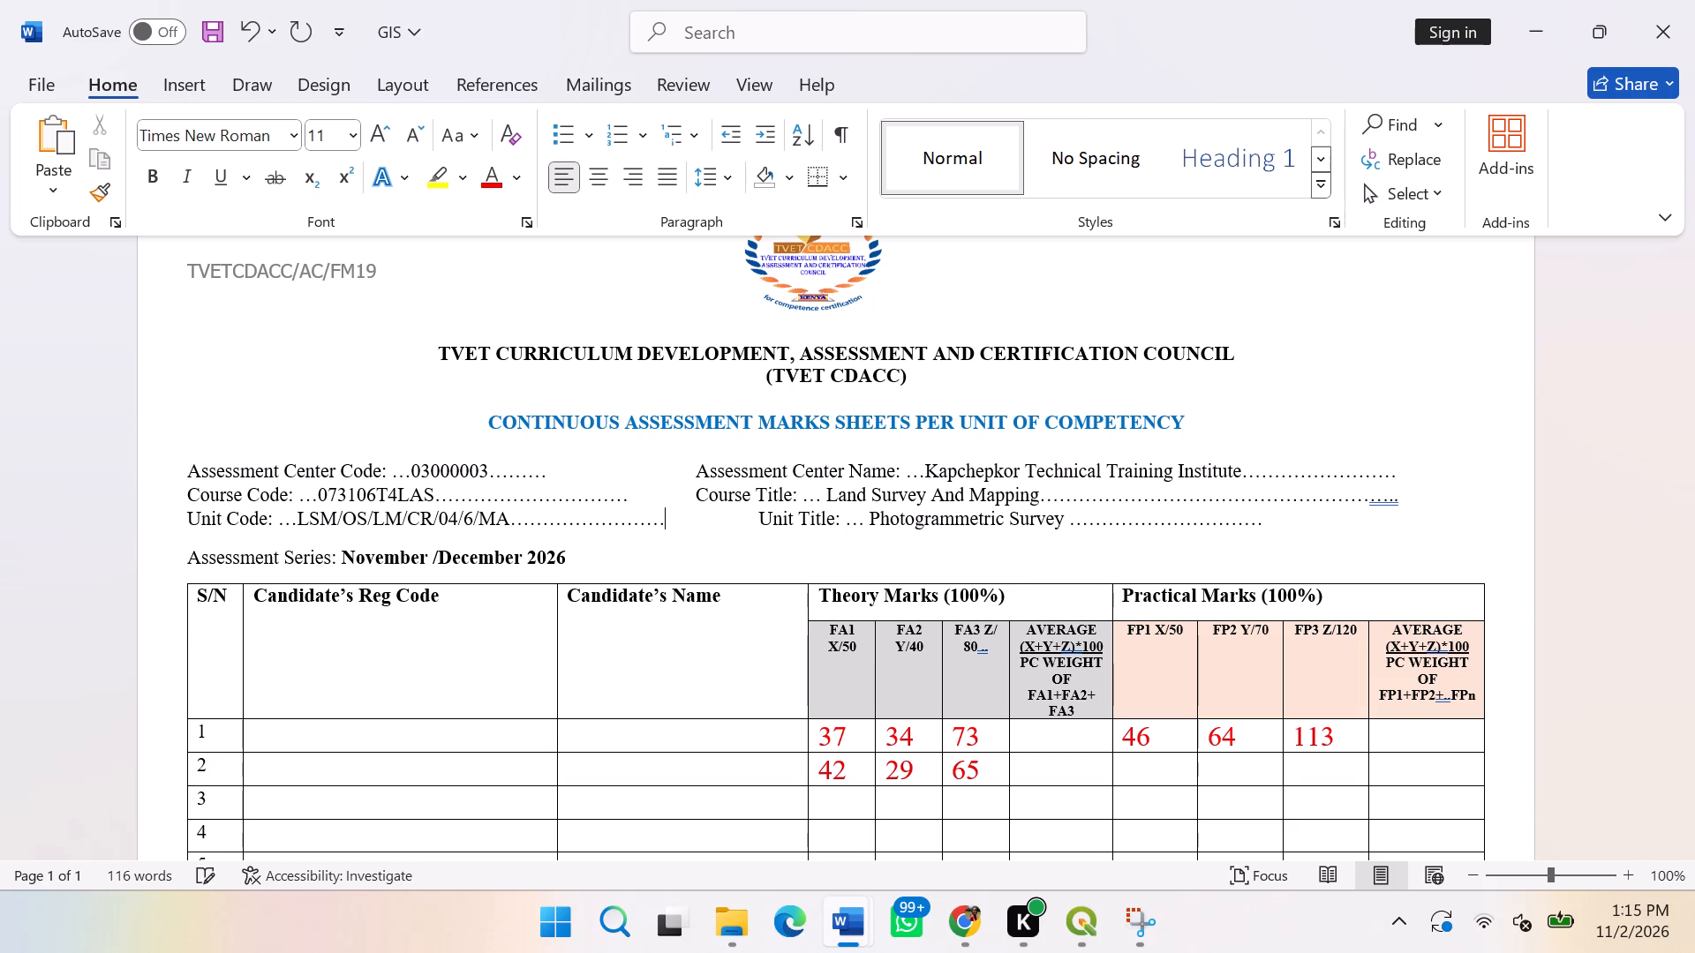
pyautogui.press('BackSpace')
pyautogui.press('BackSpace')
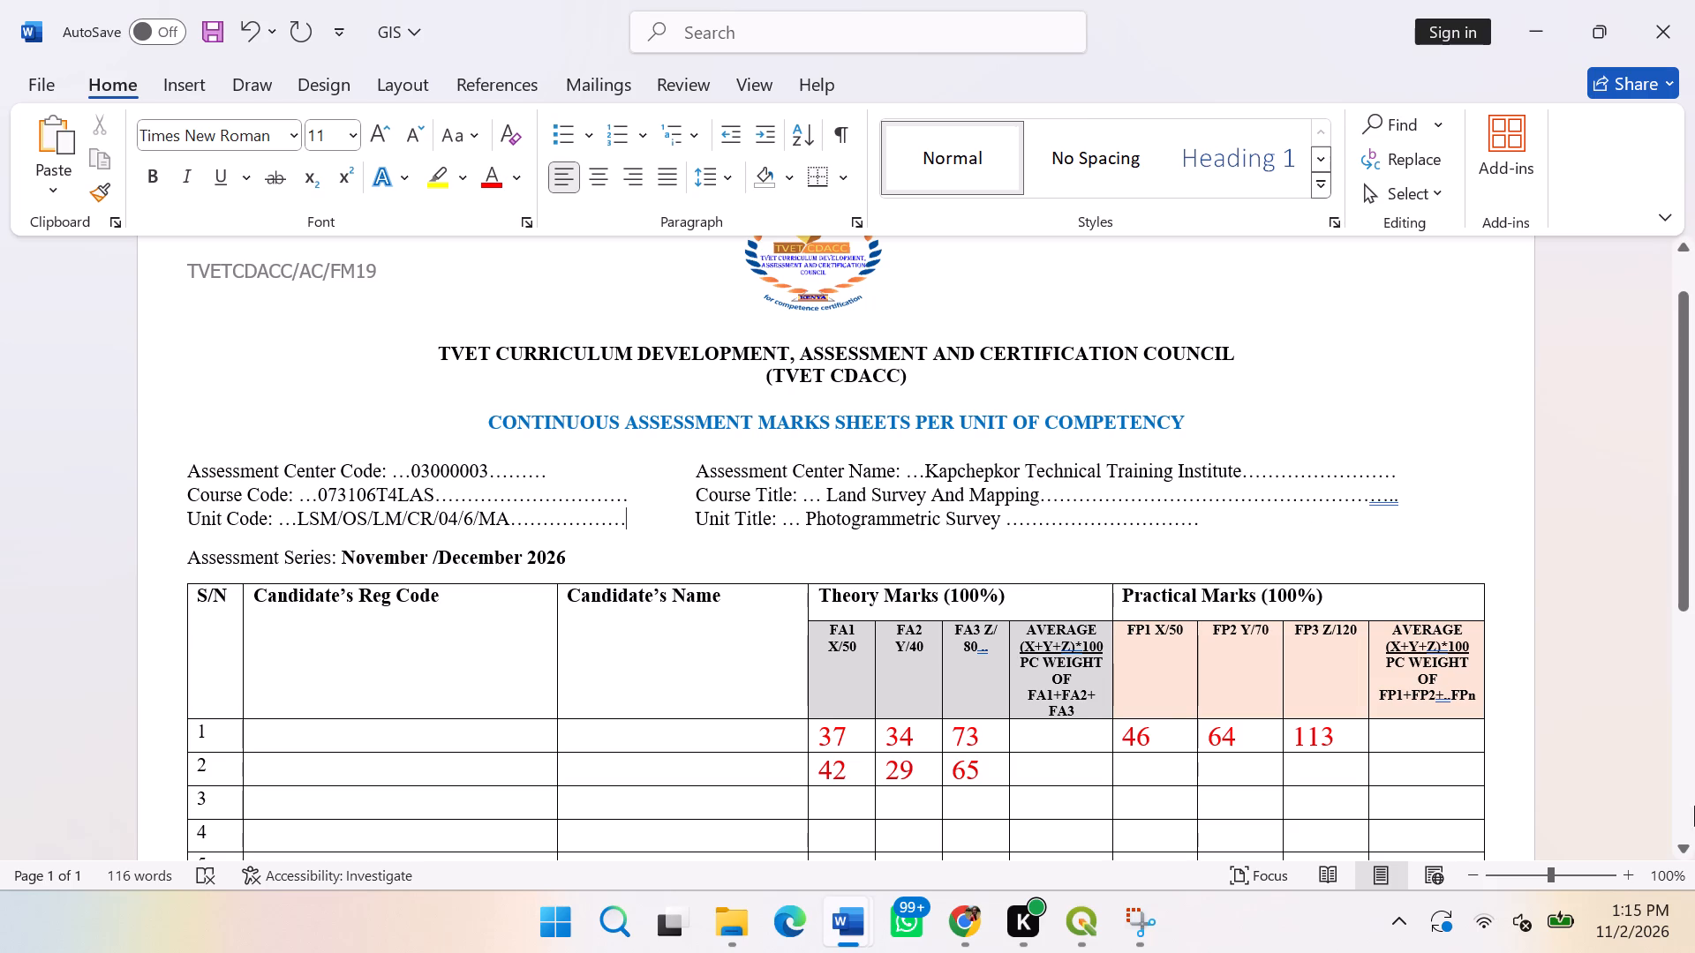
# Save the GIS document.
pyautogui.click(214, 42)
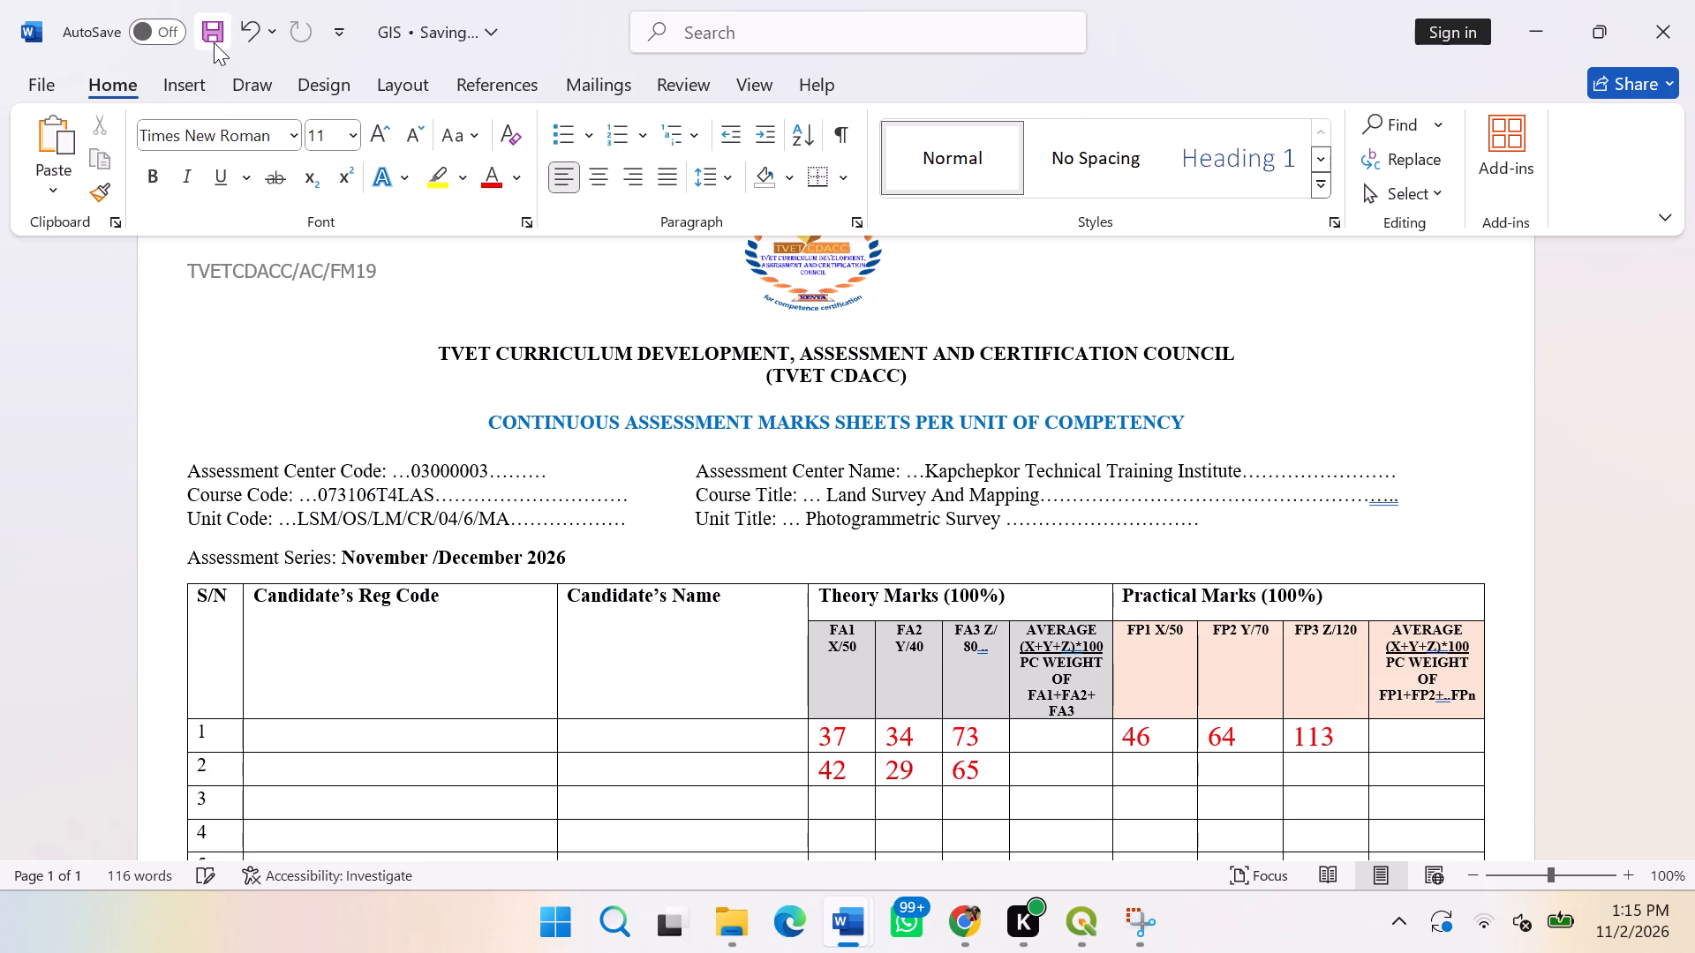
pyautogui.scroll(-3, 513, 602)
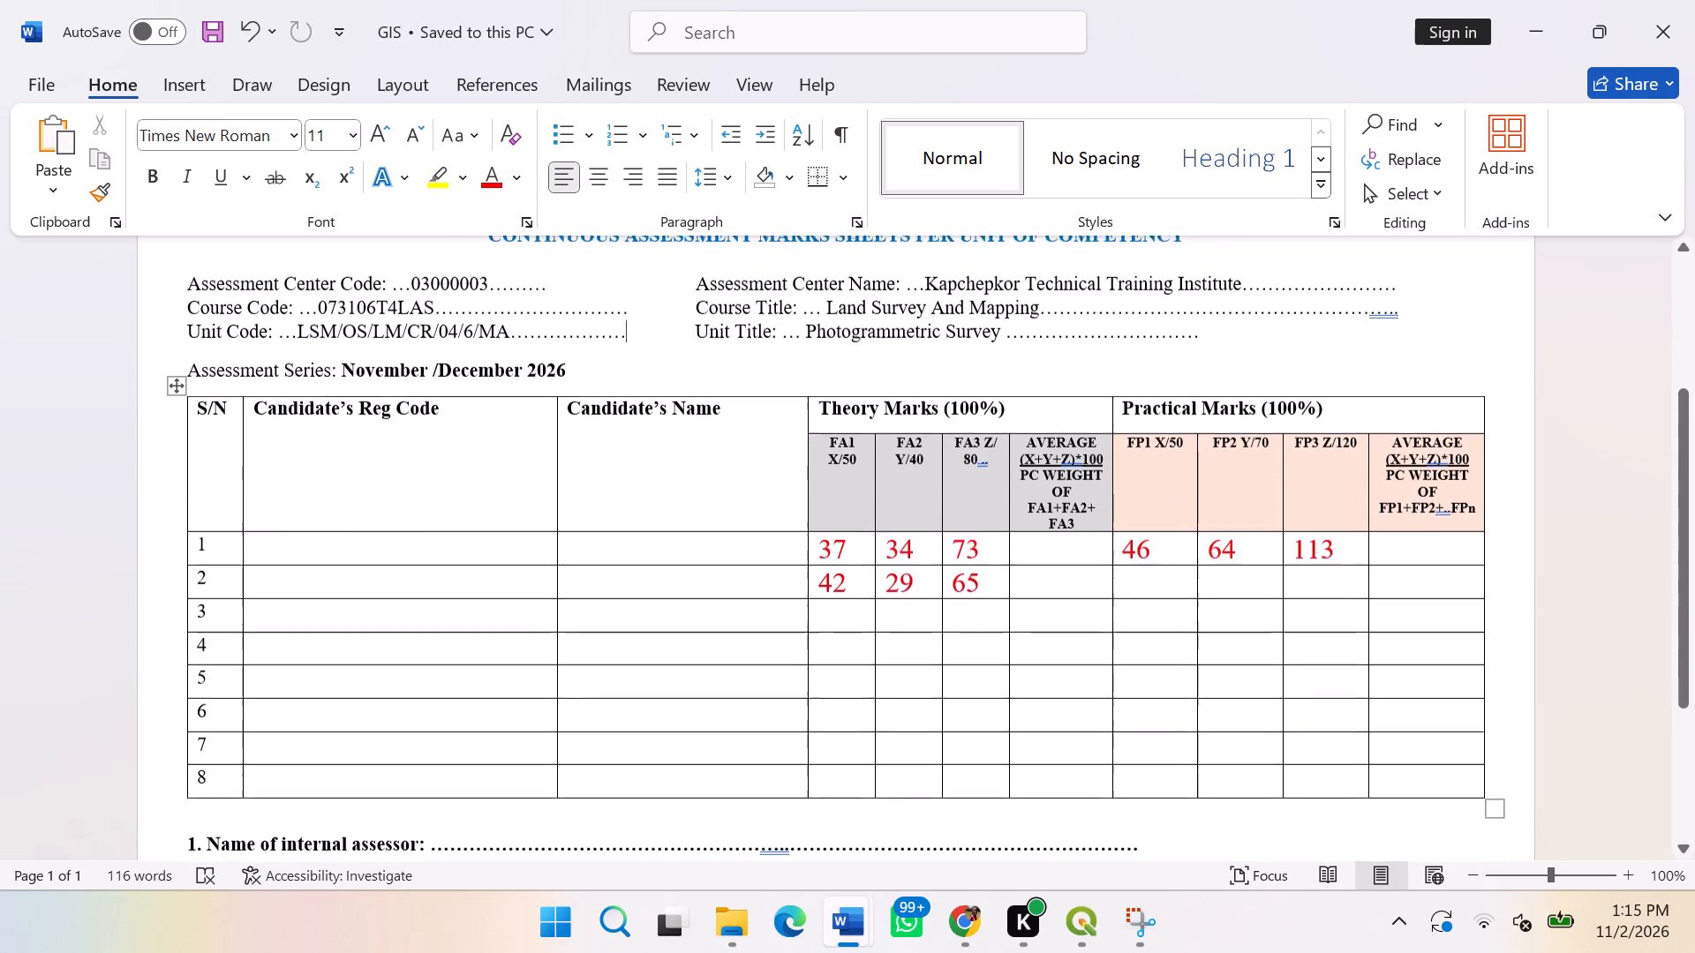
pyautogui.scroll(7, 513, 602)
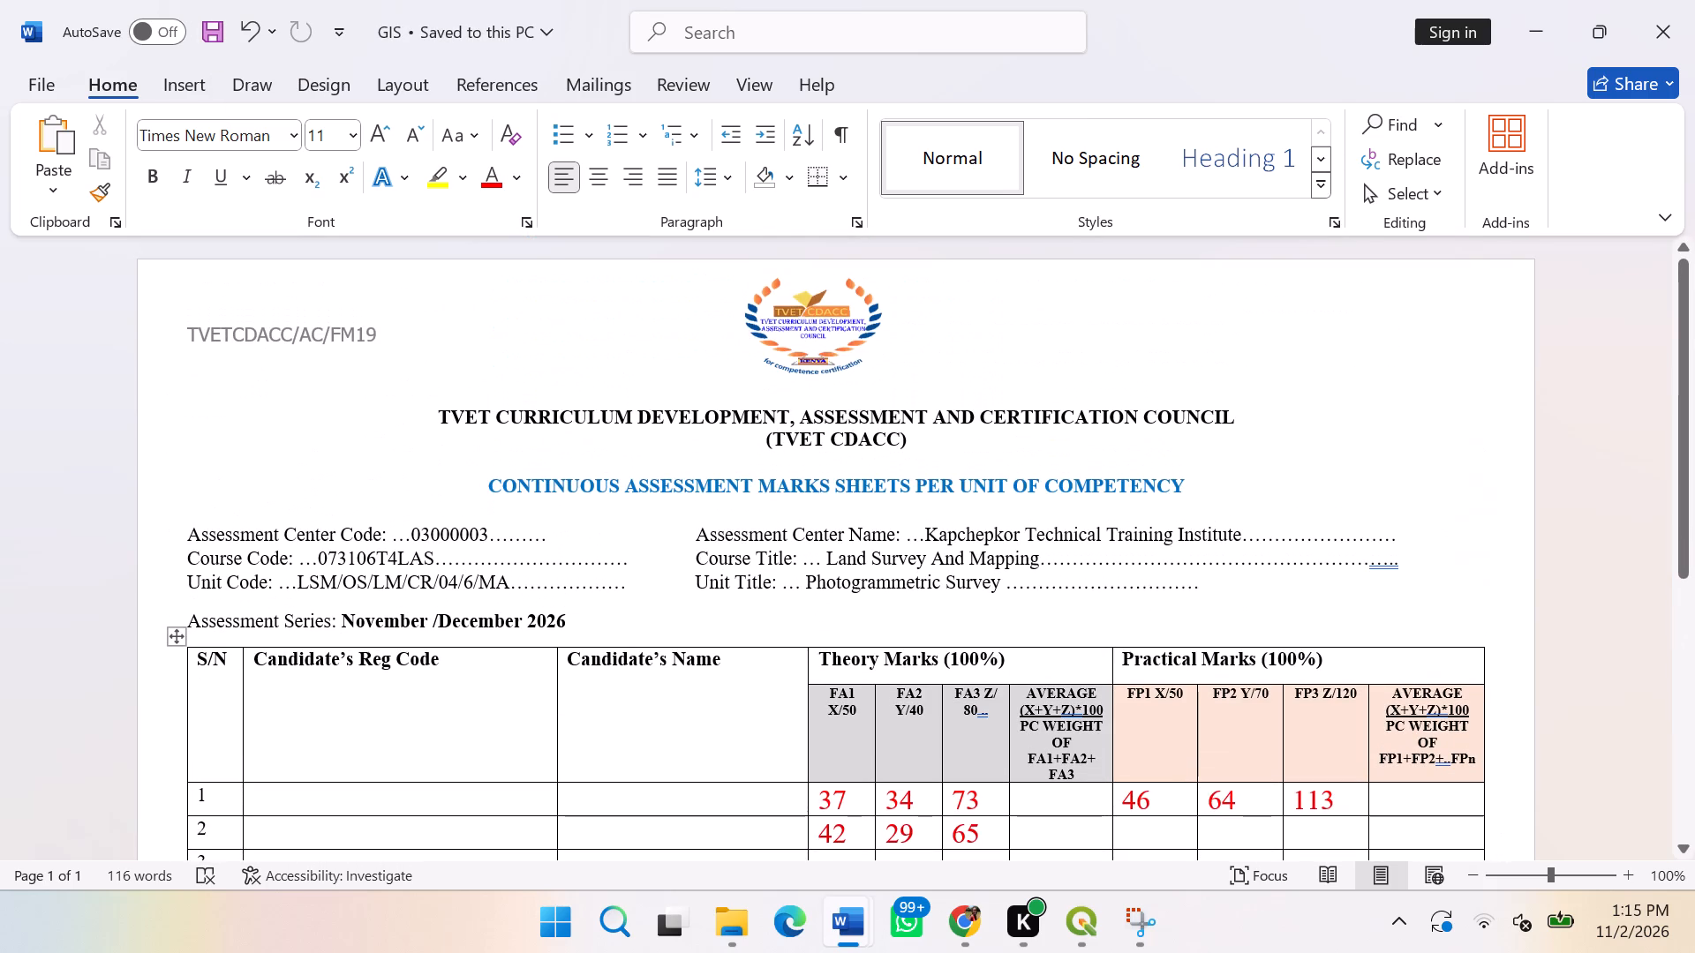
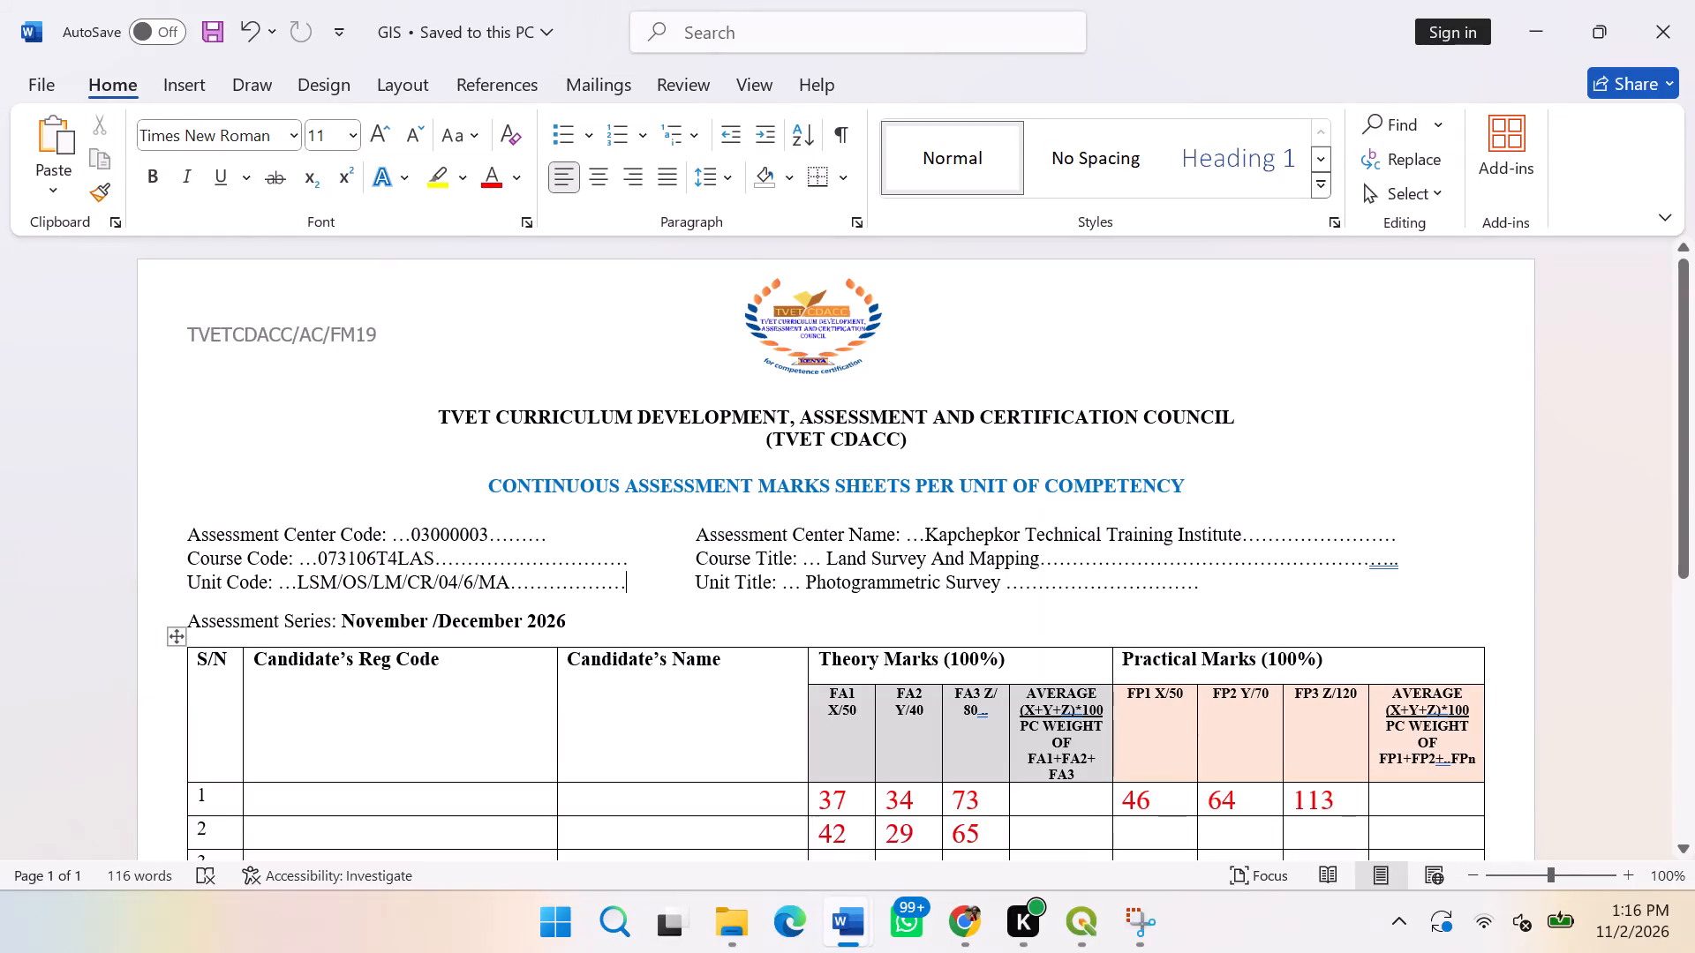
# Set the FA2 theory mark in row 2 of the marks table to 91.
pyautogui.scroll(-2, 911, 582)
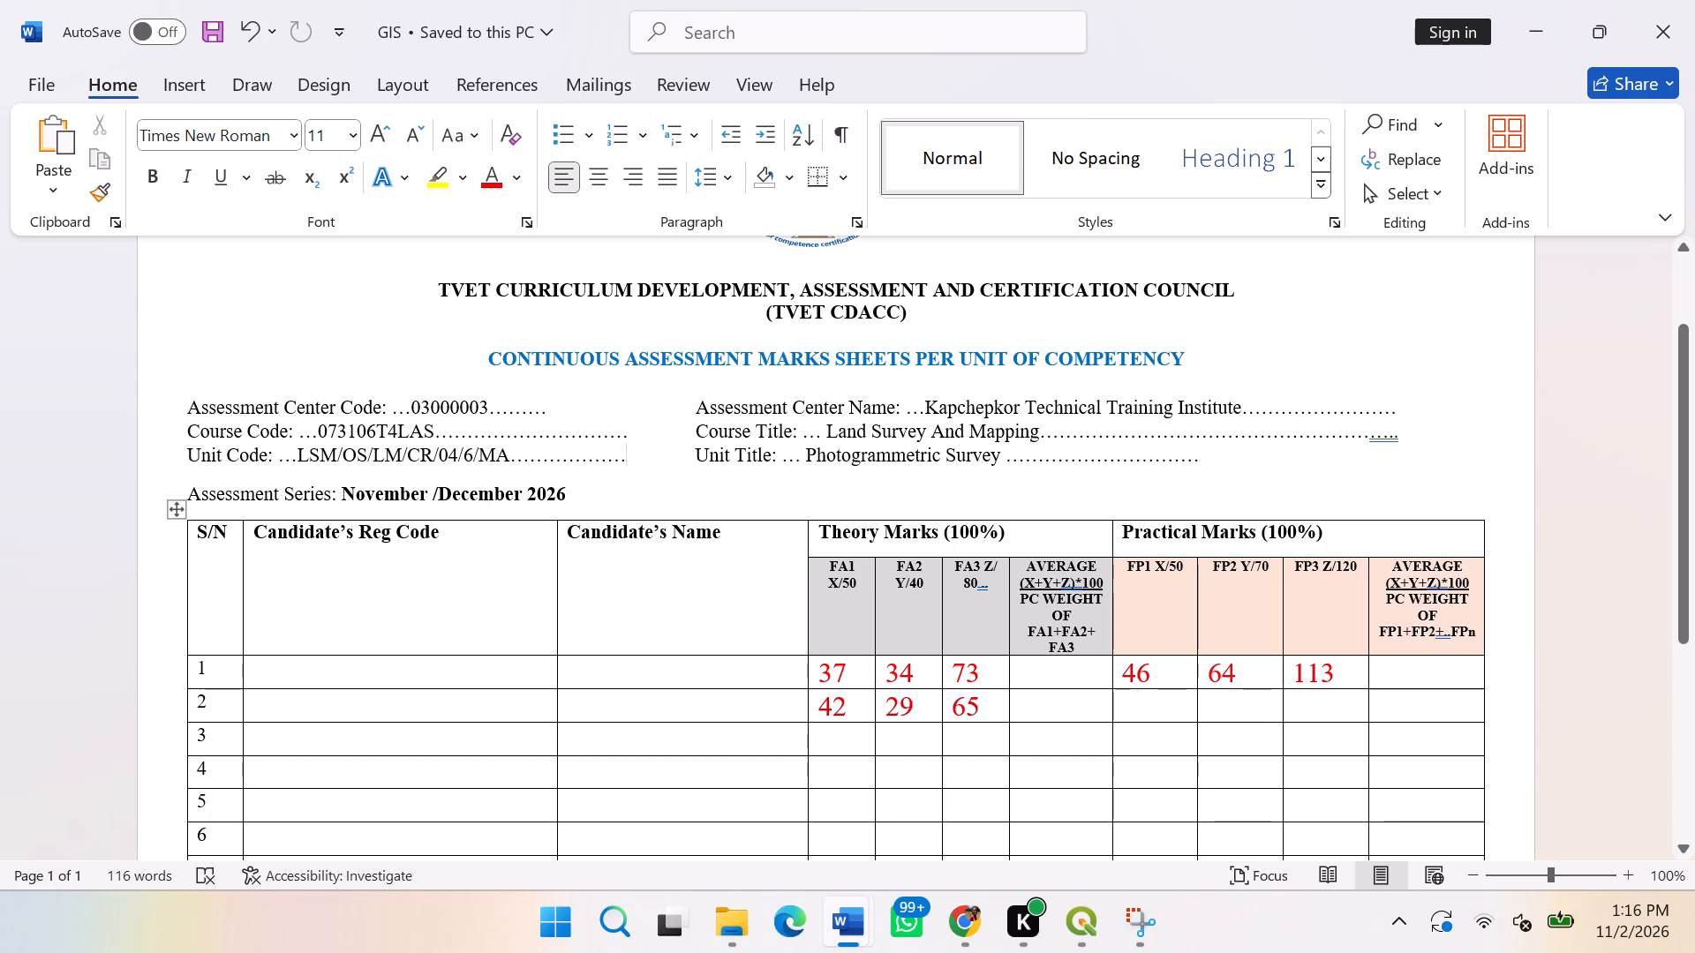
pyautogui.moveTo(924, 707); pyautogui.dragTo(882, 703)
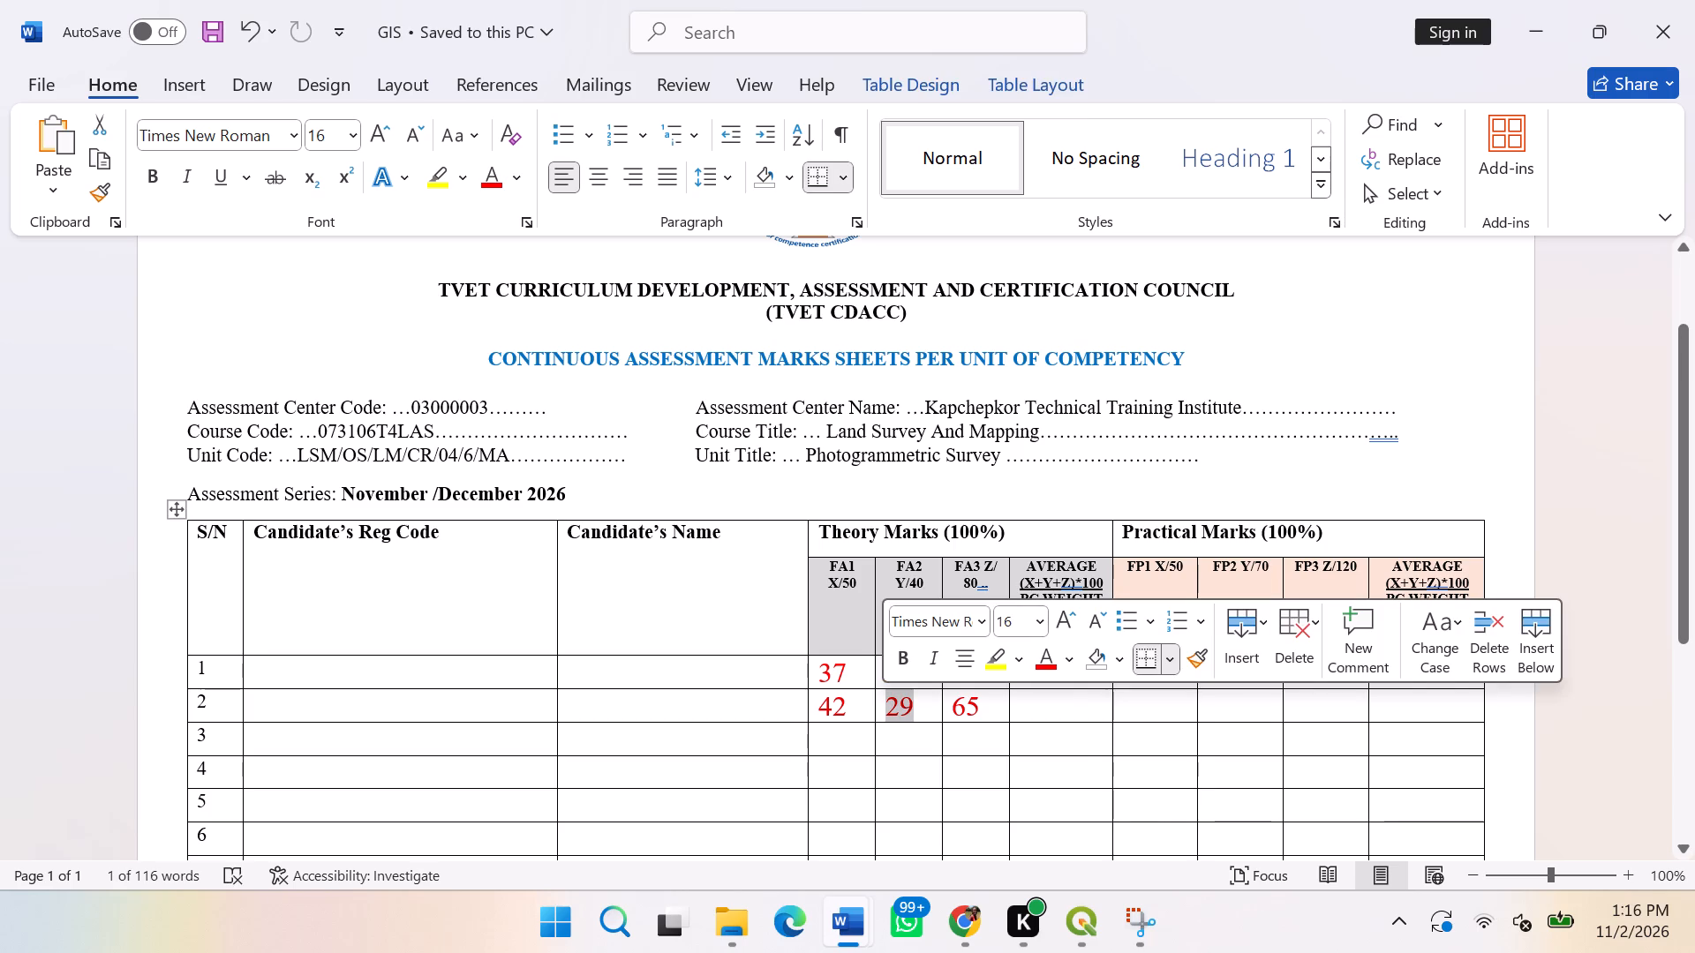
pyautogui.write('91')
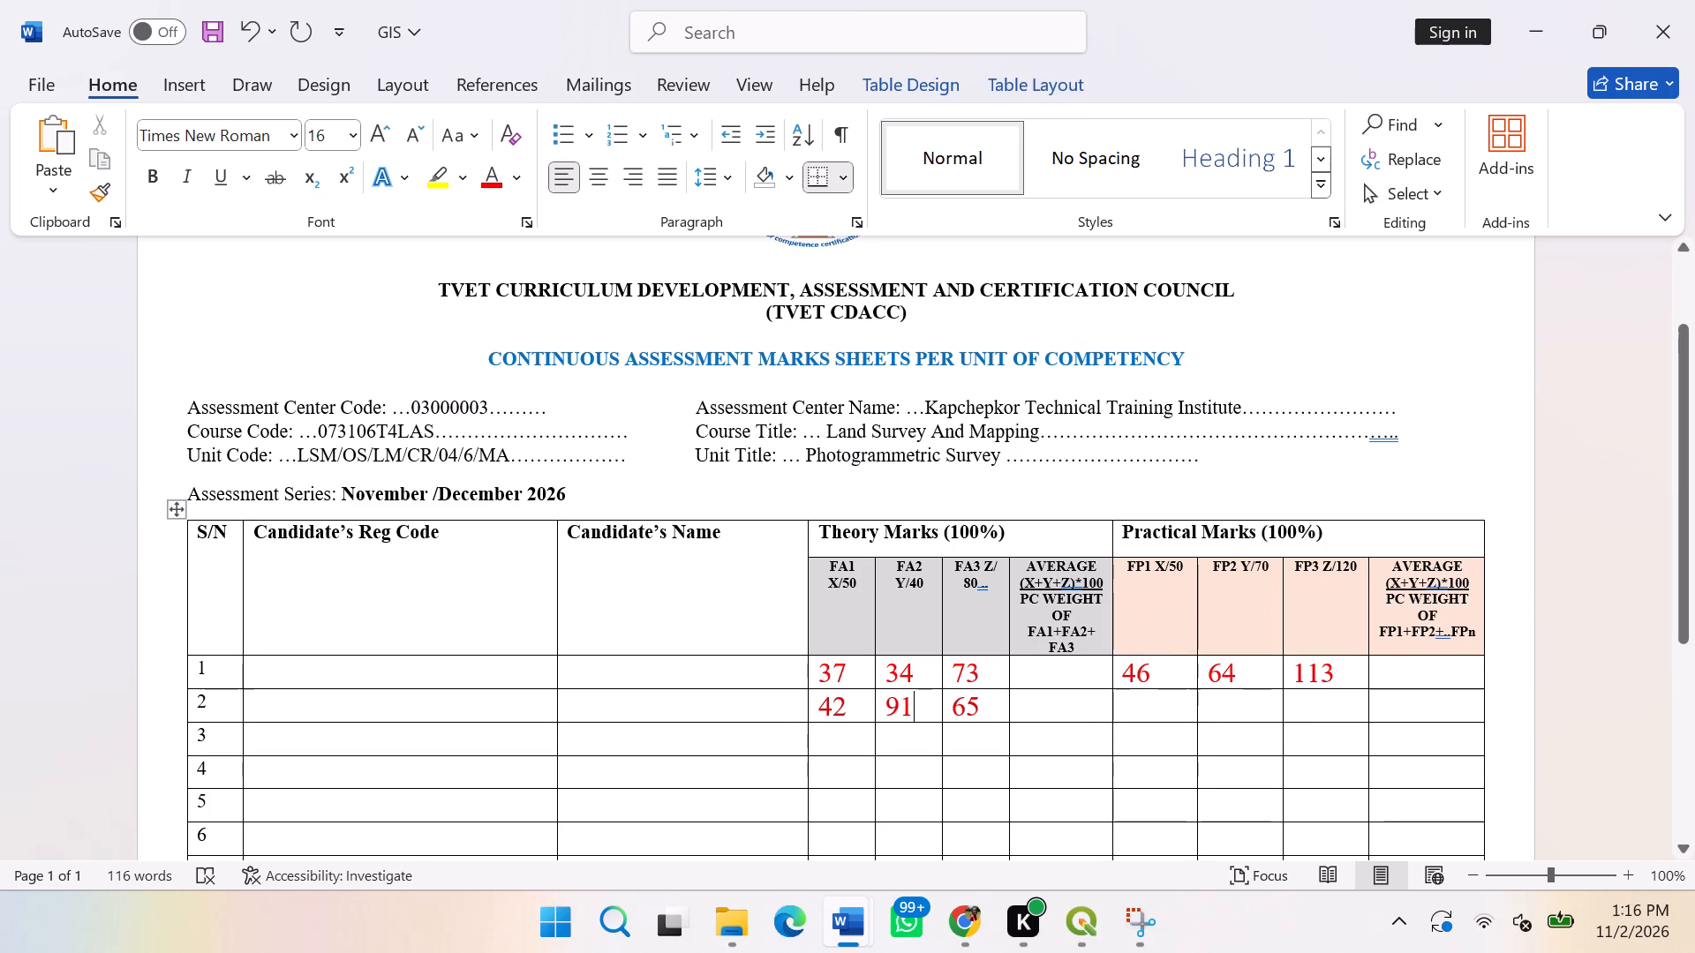
# Change the maximum mark in the FA2 column heading to Y/100.
pyautogui.click(928, 592)
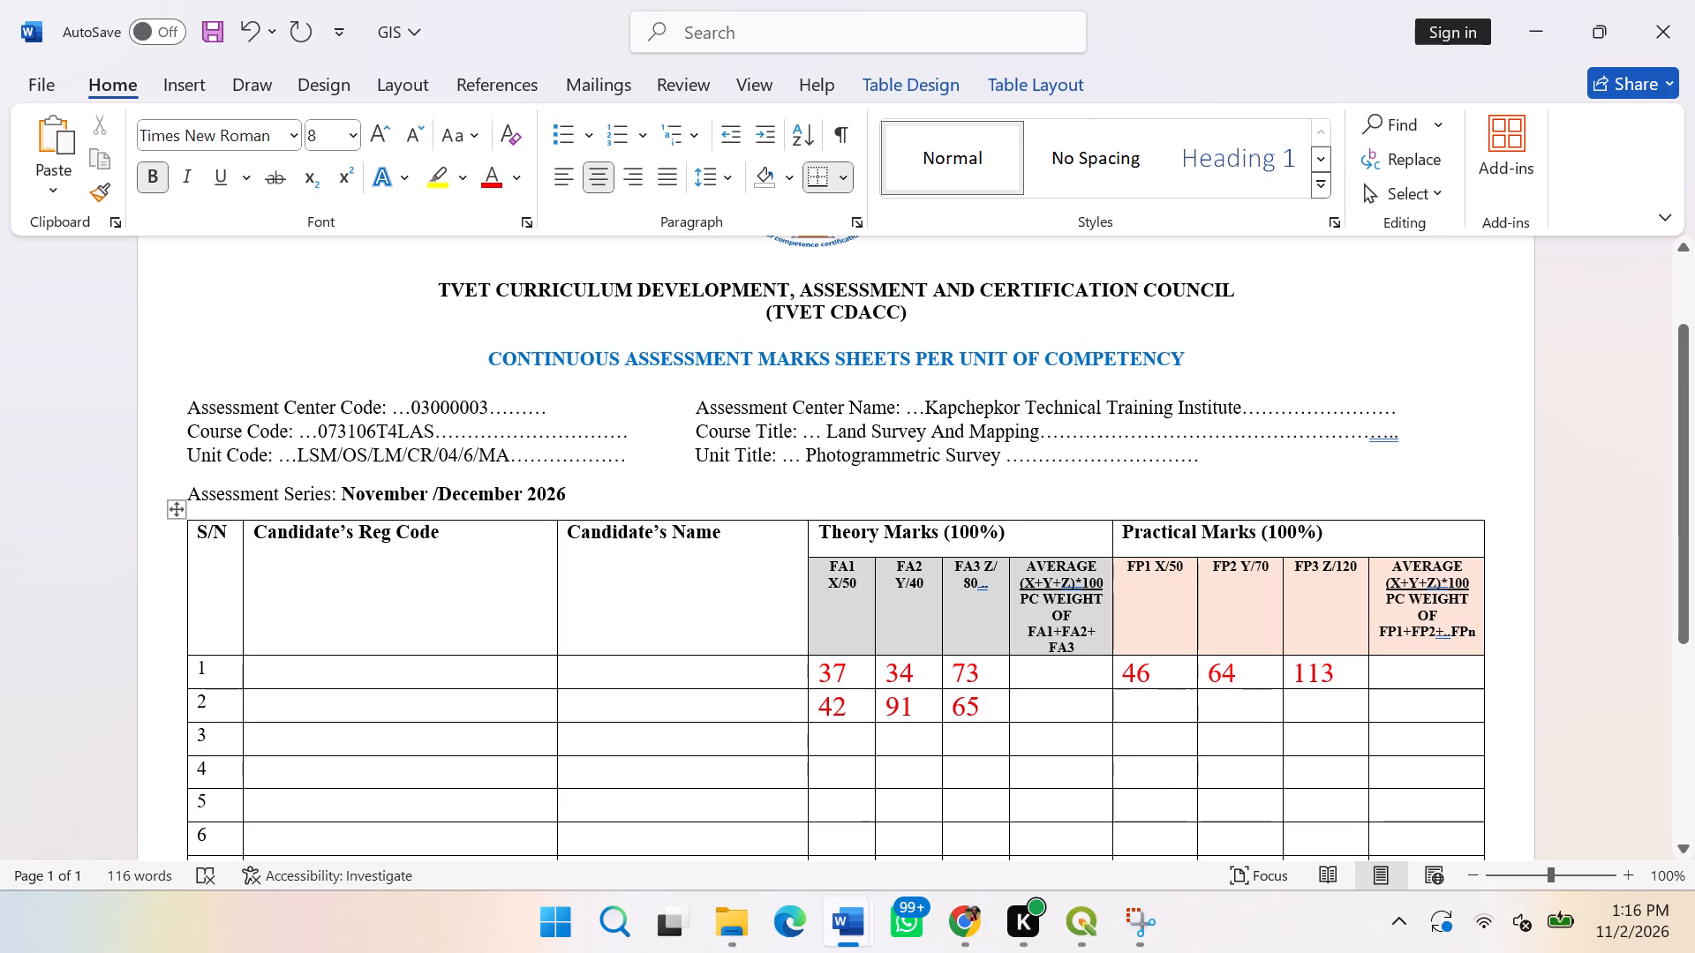
pyautogui.press('BackSpace')
pyautogui.press('BackSpace')
pyautogui.write('100')
# Set the FA2 theory mark in row 1 of the marks table to 91.
pyautogui.moveTo(927, 675); pyautogui.dragTo(884, 679)
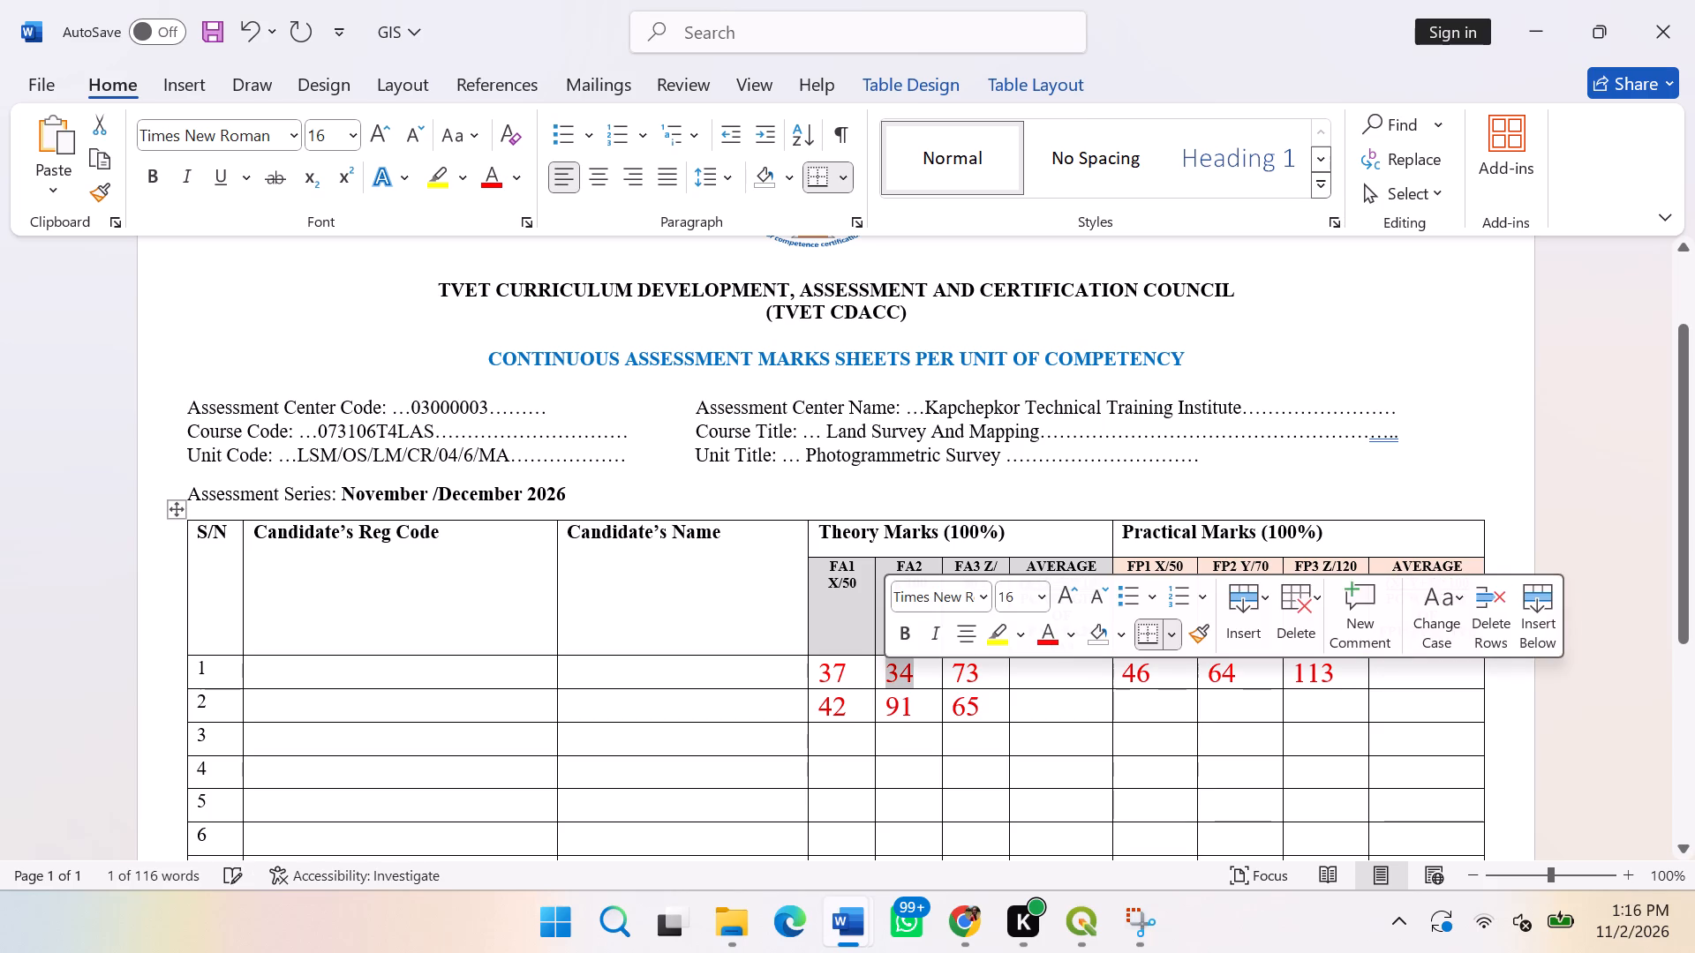
pyautogui.write('91')
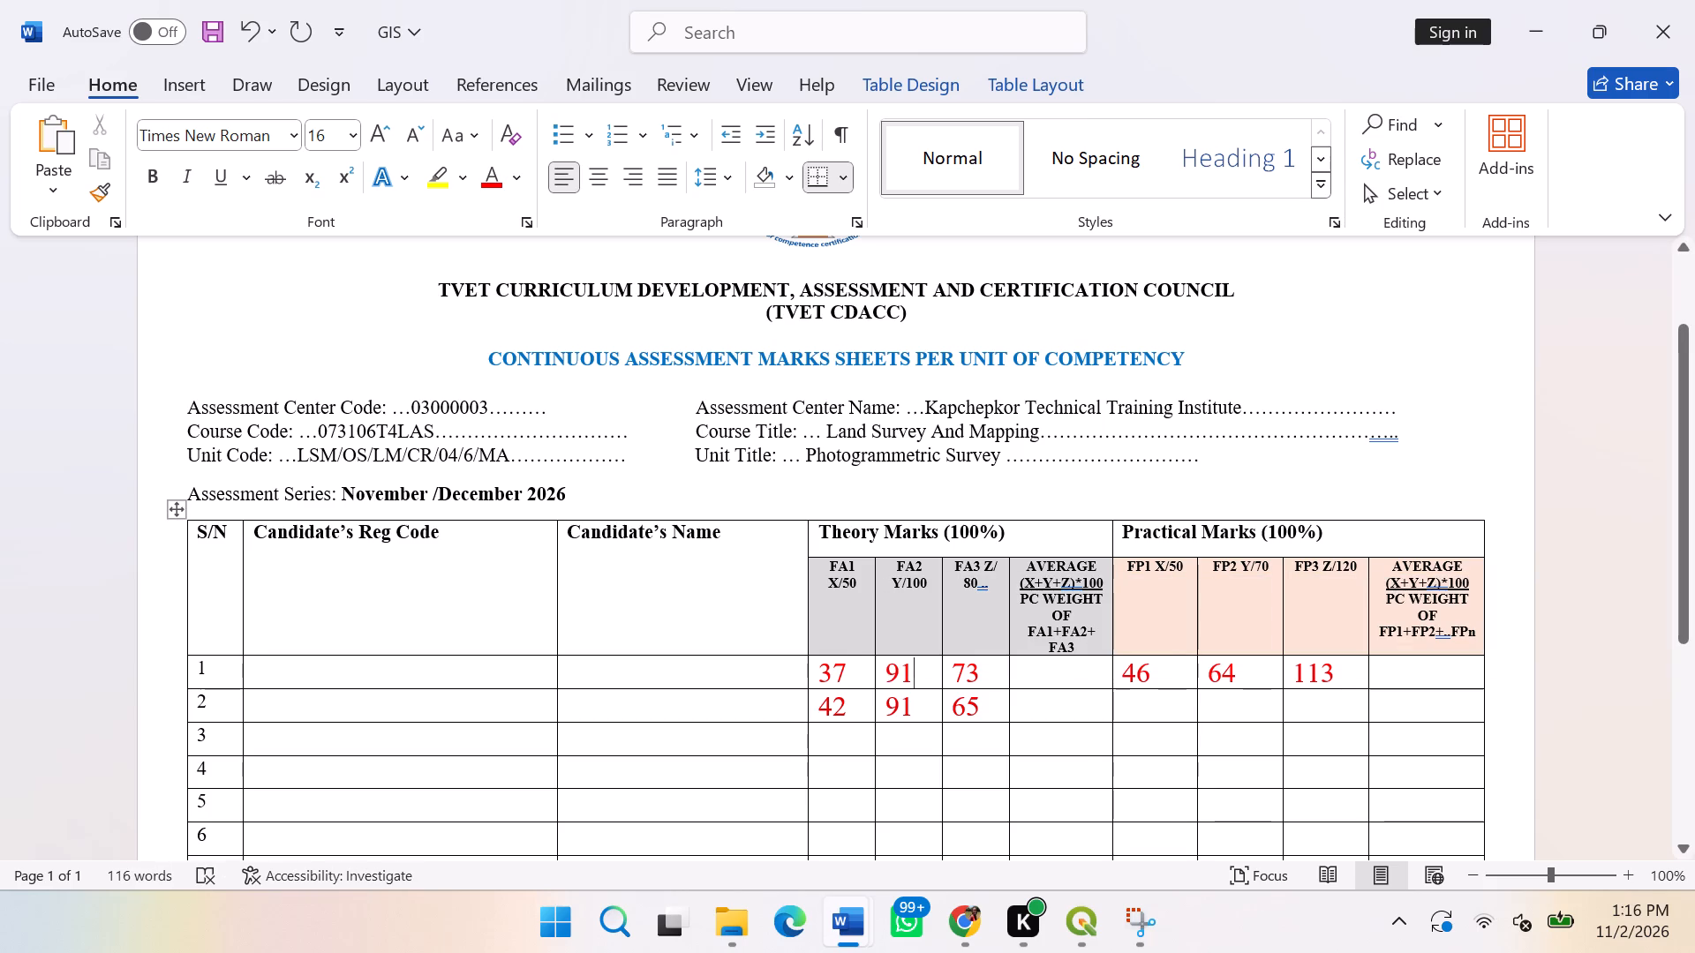
# Clear the FA2 theory mark from row 2 of the marks table.
pyautogui.moveTo(918, 713); pyautogui.dragTo(886, 720)
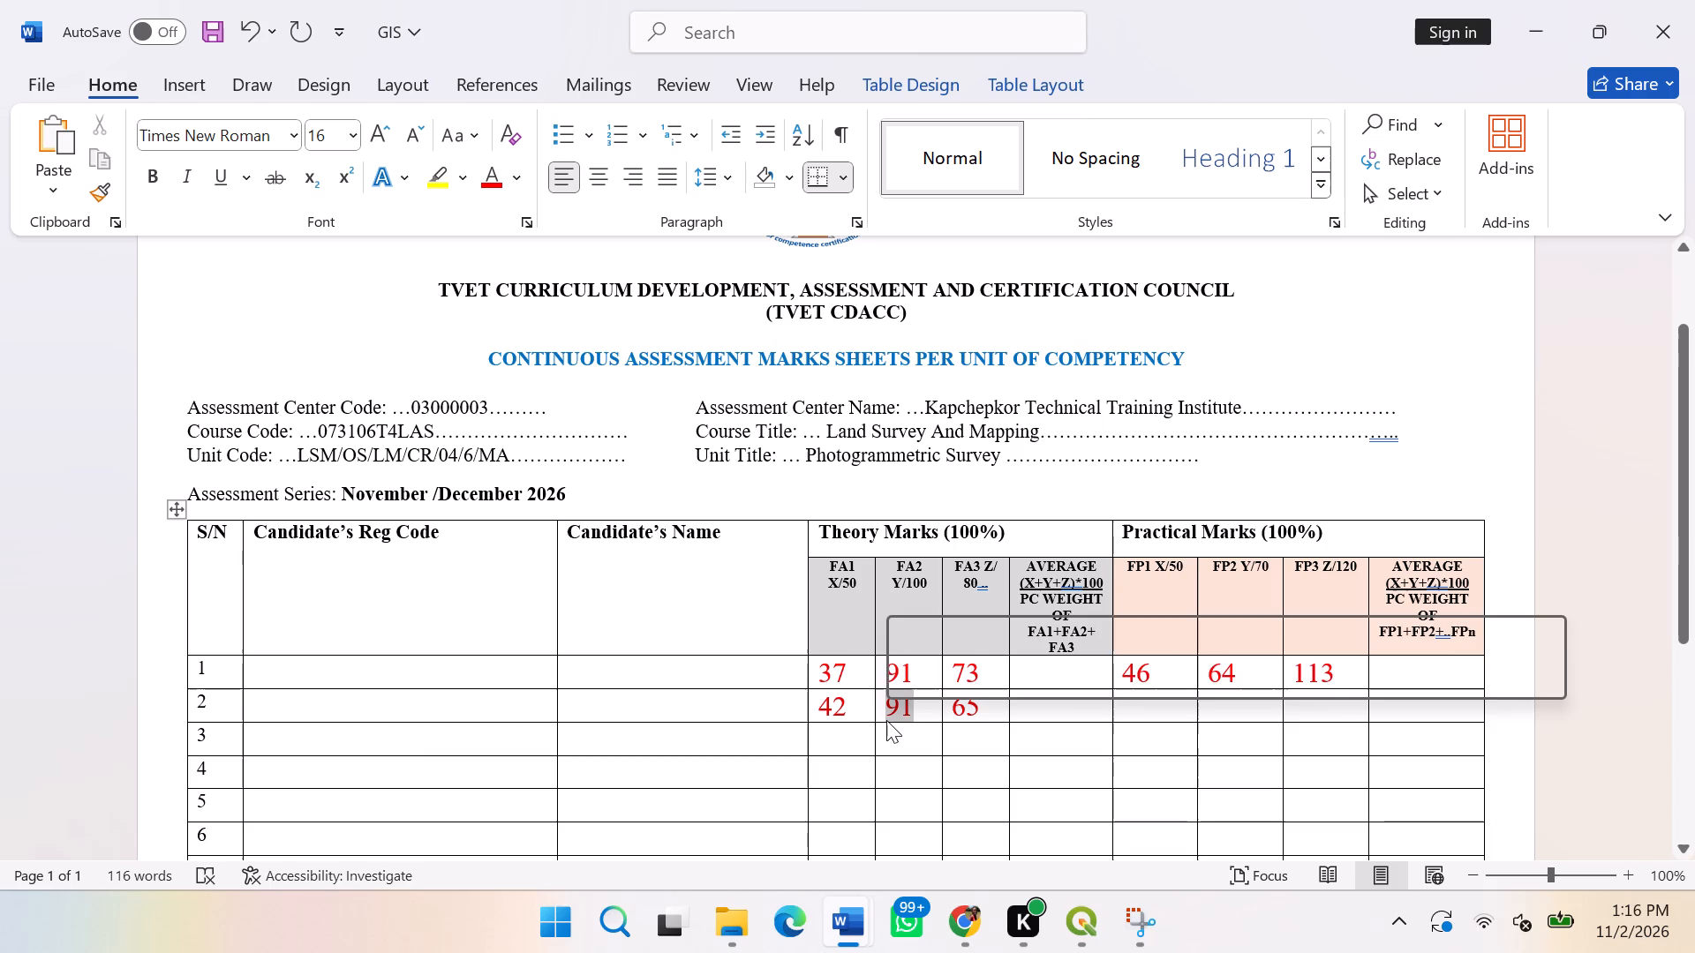
pyautogui.press('BackSpace')
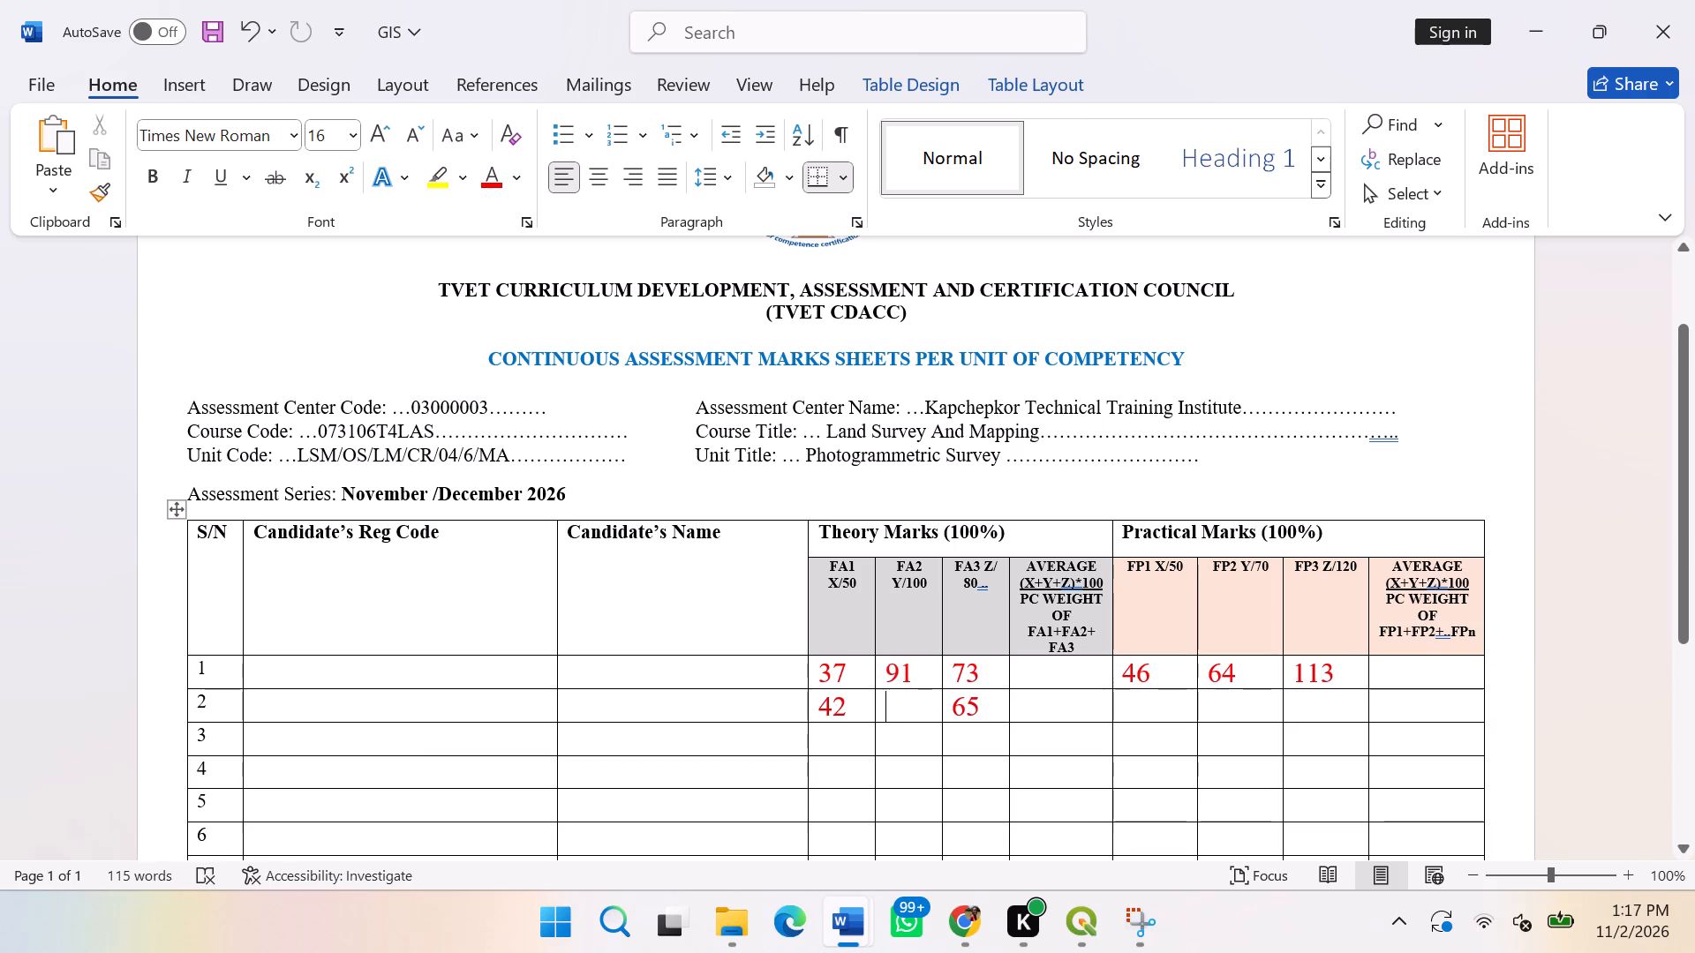
# Clear the FP3, FP2 and FP1 practical marks from row 1 of the marks table.
pyautogui.moveTo(1340, 672); pyautogui.dragTo(1291, 685)
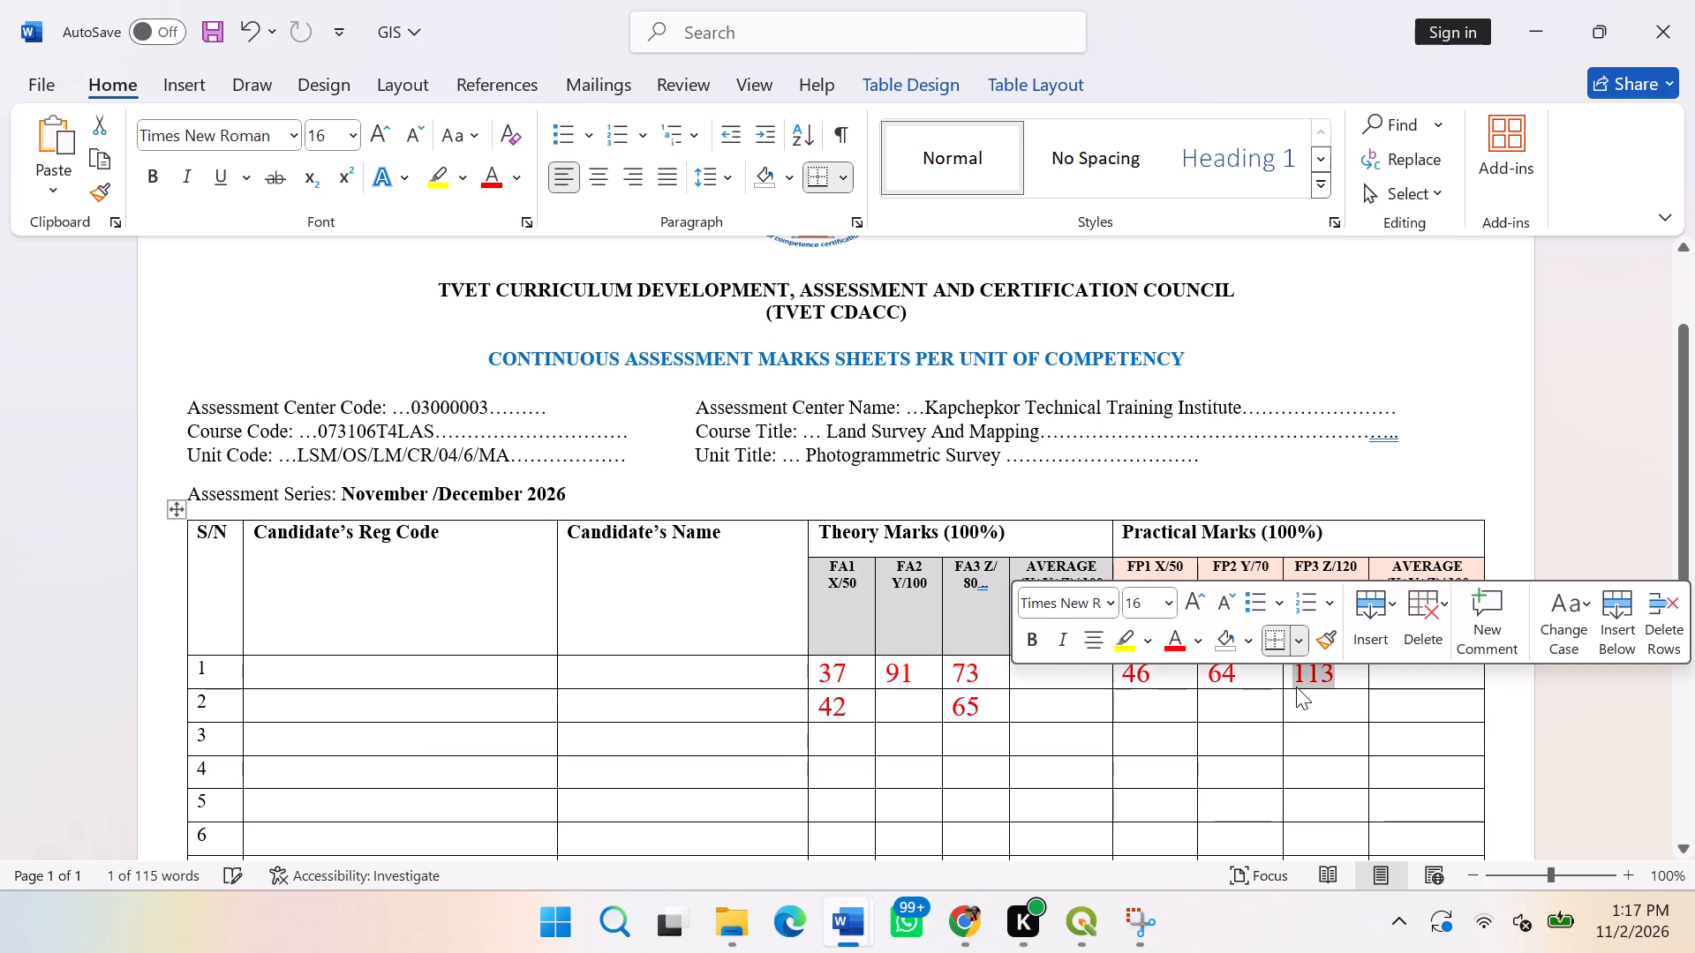
pyautogui.press('BackSpace')
pyautogui.moveTo(1258, 670); pyautogui.dragTo(1204, 672)
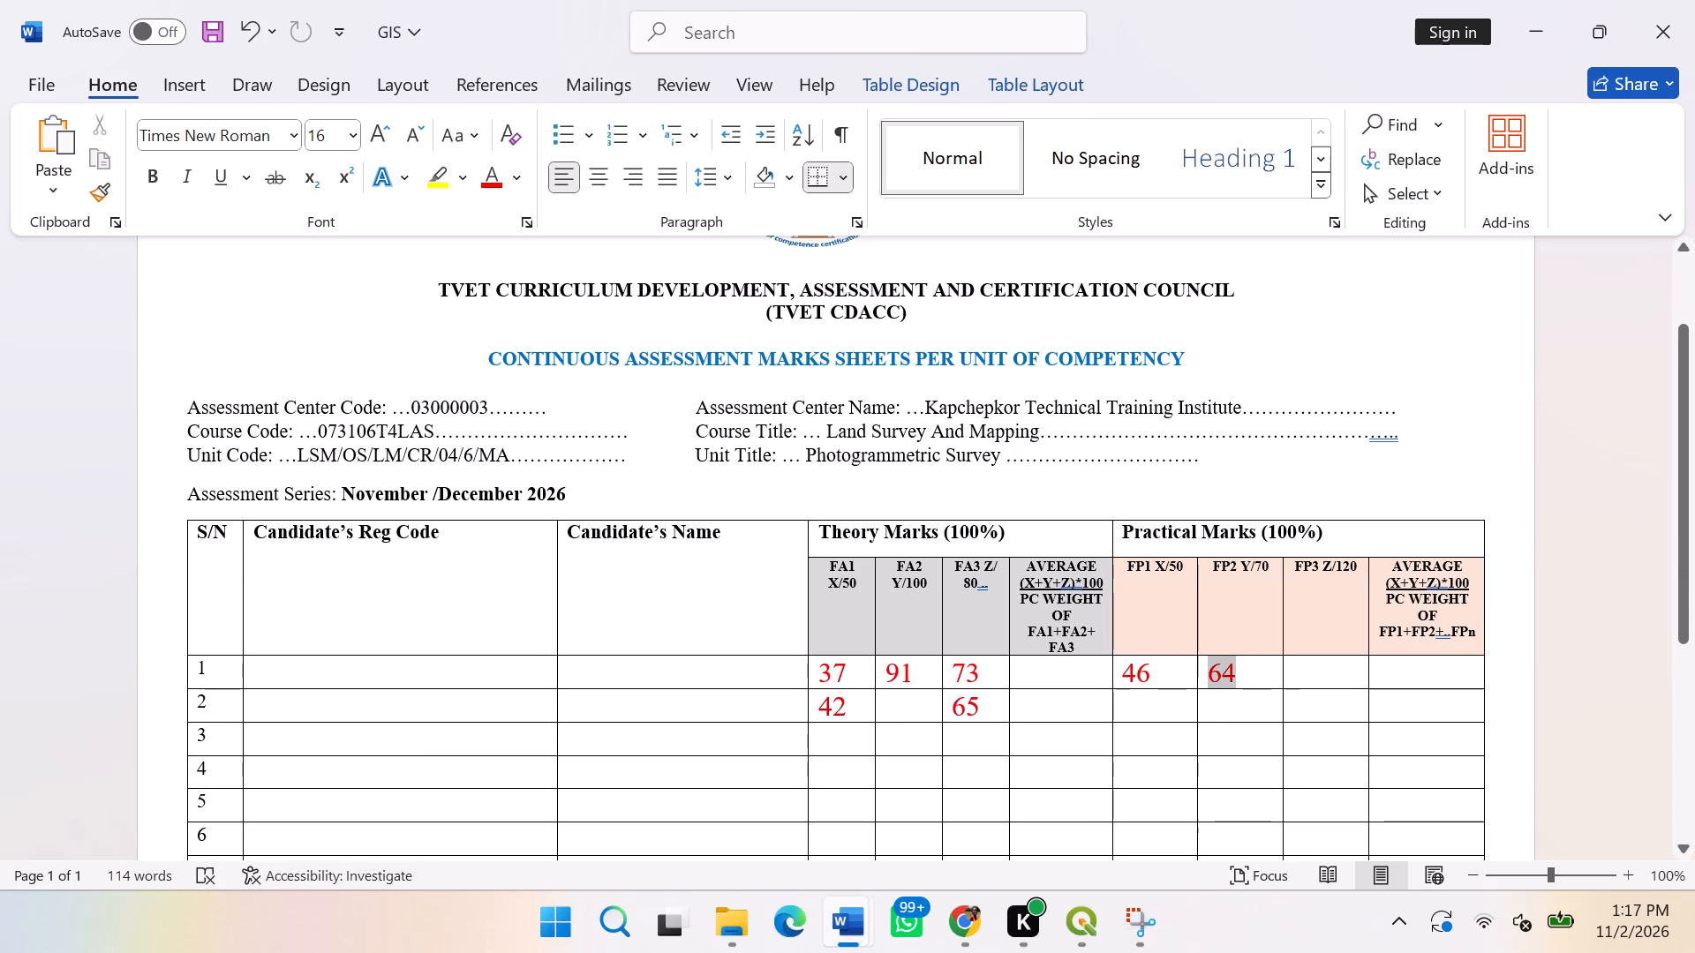
pyautogui.moveTo(1204, 672); pyautogui.dragTo(1202, 673)
pyautogui.press('BackSpace')
pyautogui.moveTo(1169, 673); pyautogui.dragTo(1121, 680)
pyautogui.press('BackSpace')
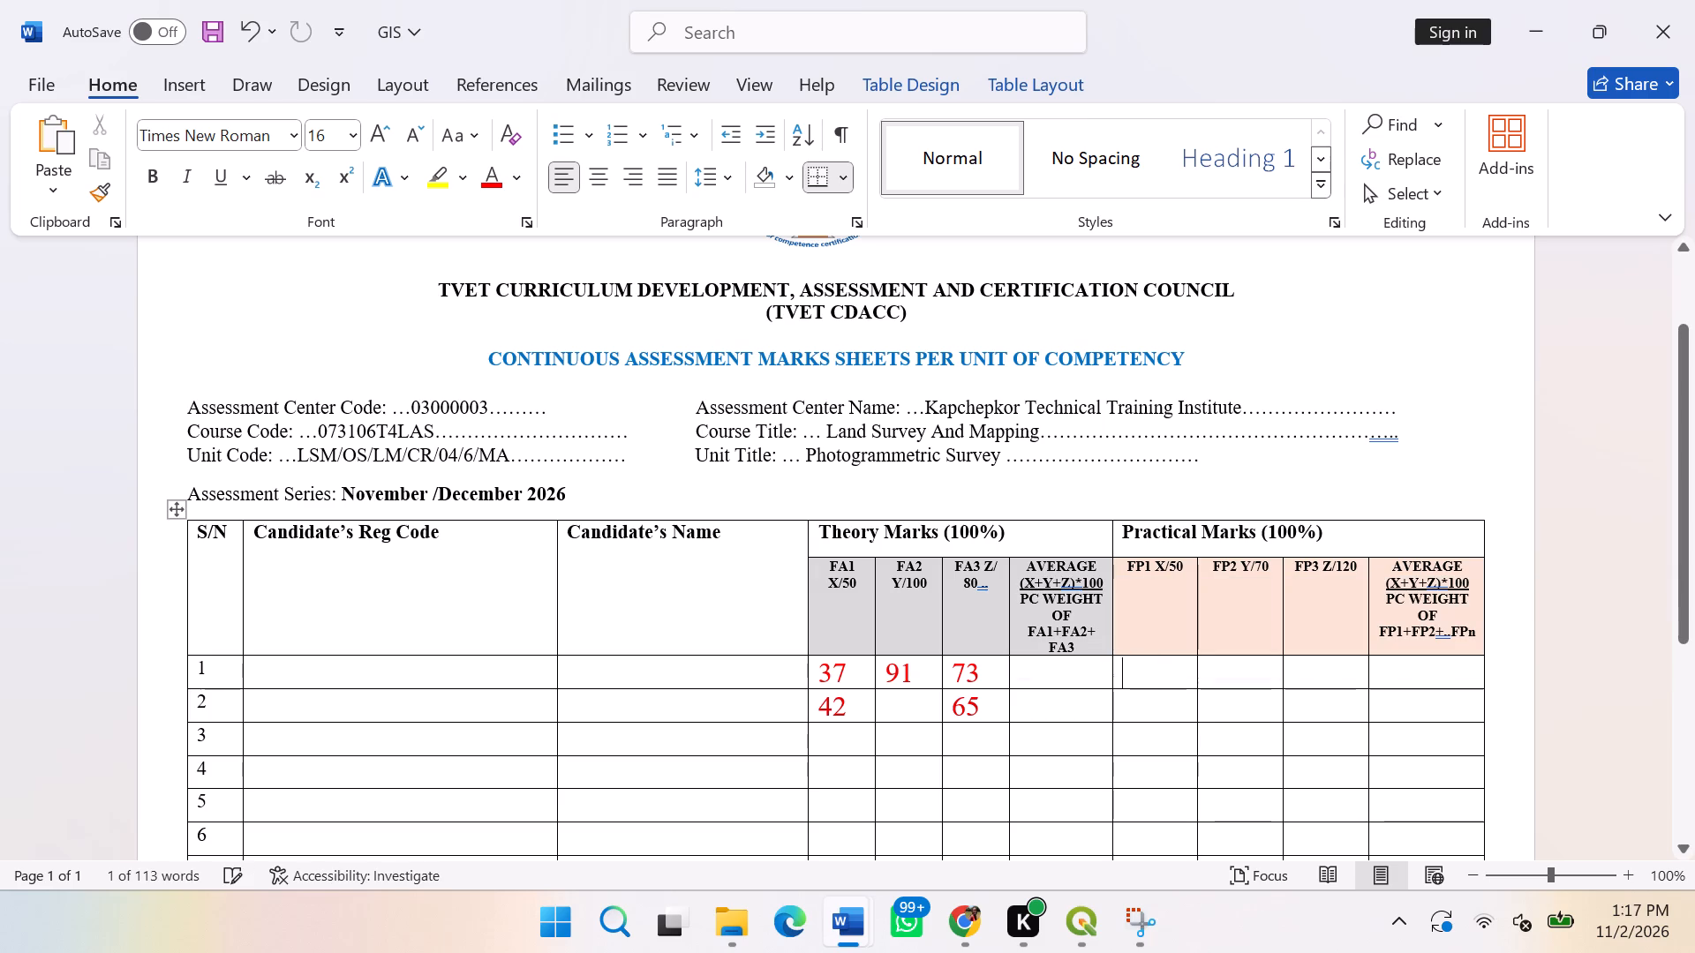
# Clear the FA3 and FA1 theory marks from rows 1 and 2 of the marks table.
pyautogui.moveTo(984, 673); pyautogui.dragTo(964, 669)
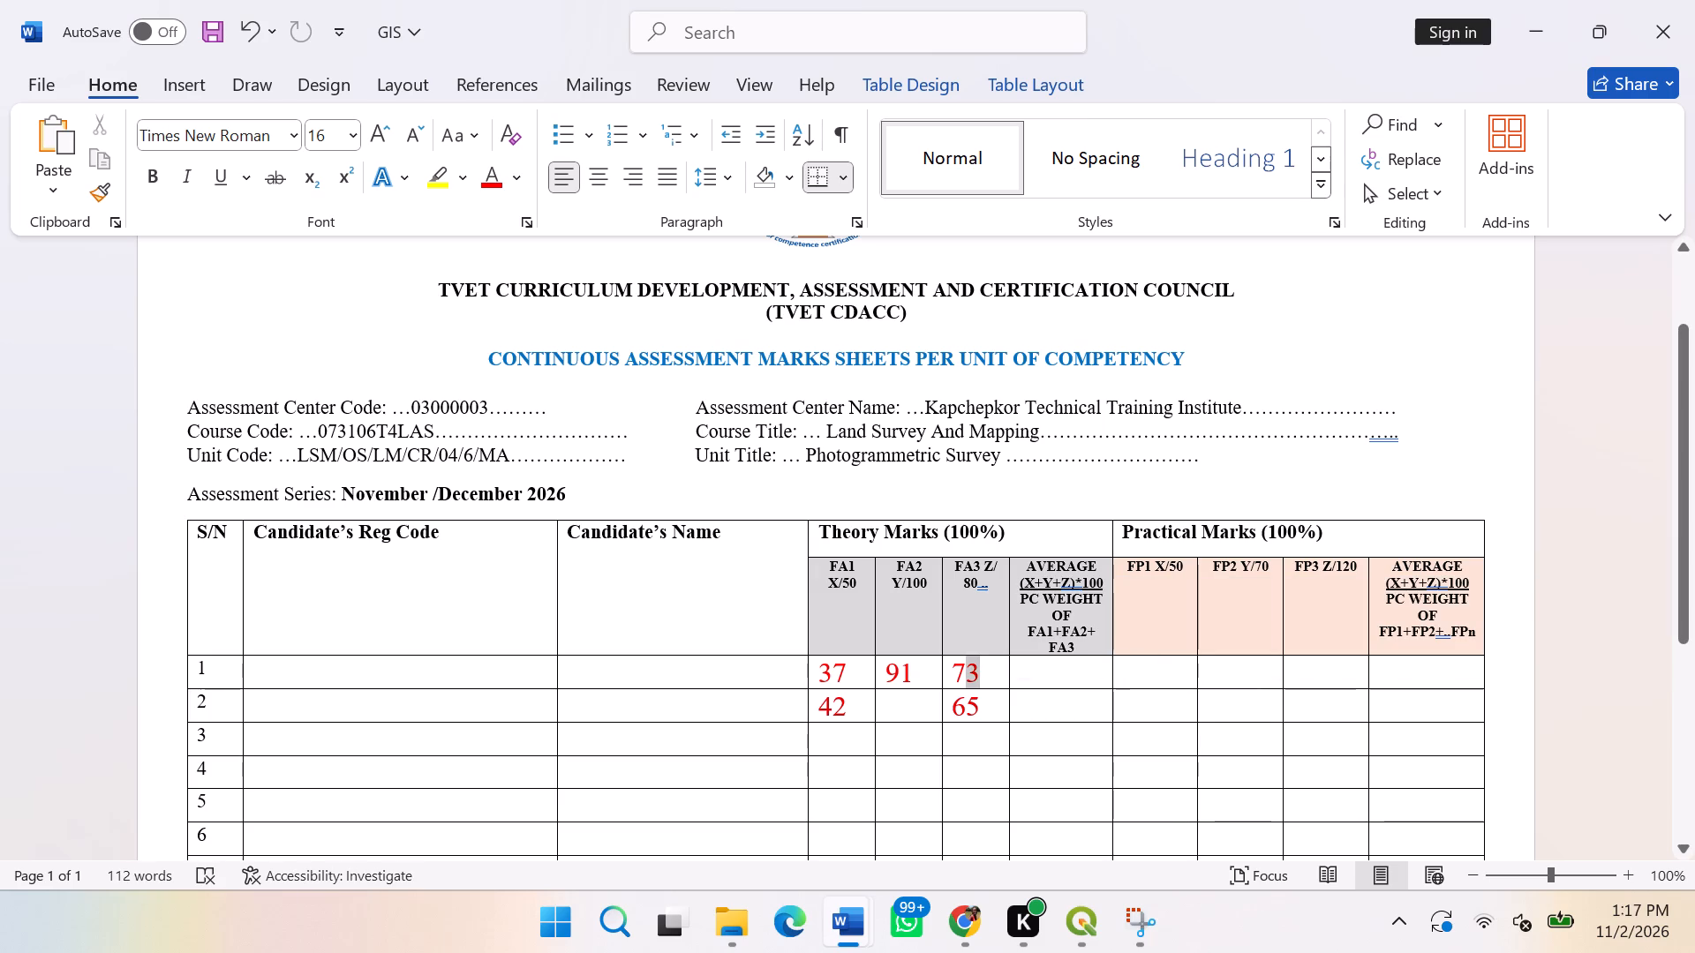
pyautogui.moveTo(964, 669); pyautogui.dragTo(950, 669)
pyautogui.press('BackSpace')
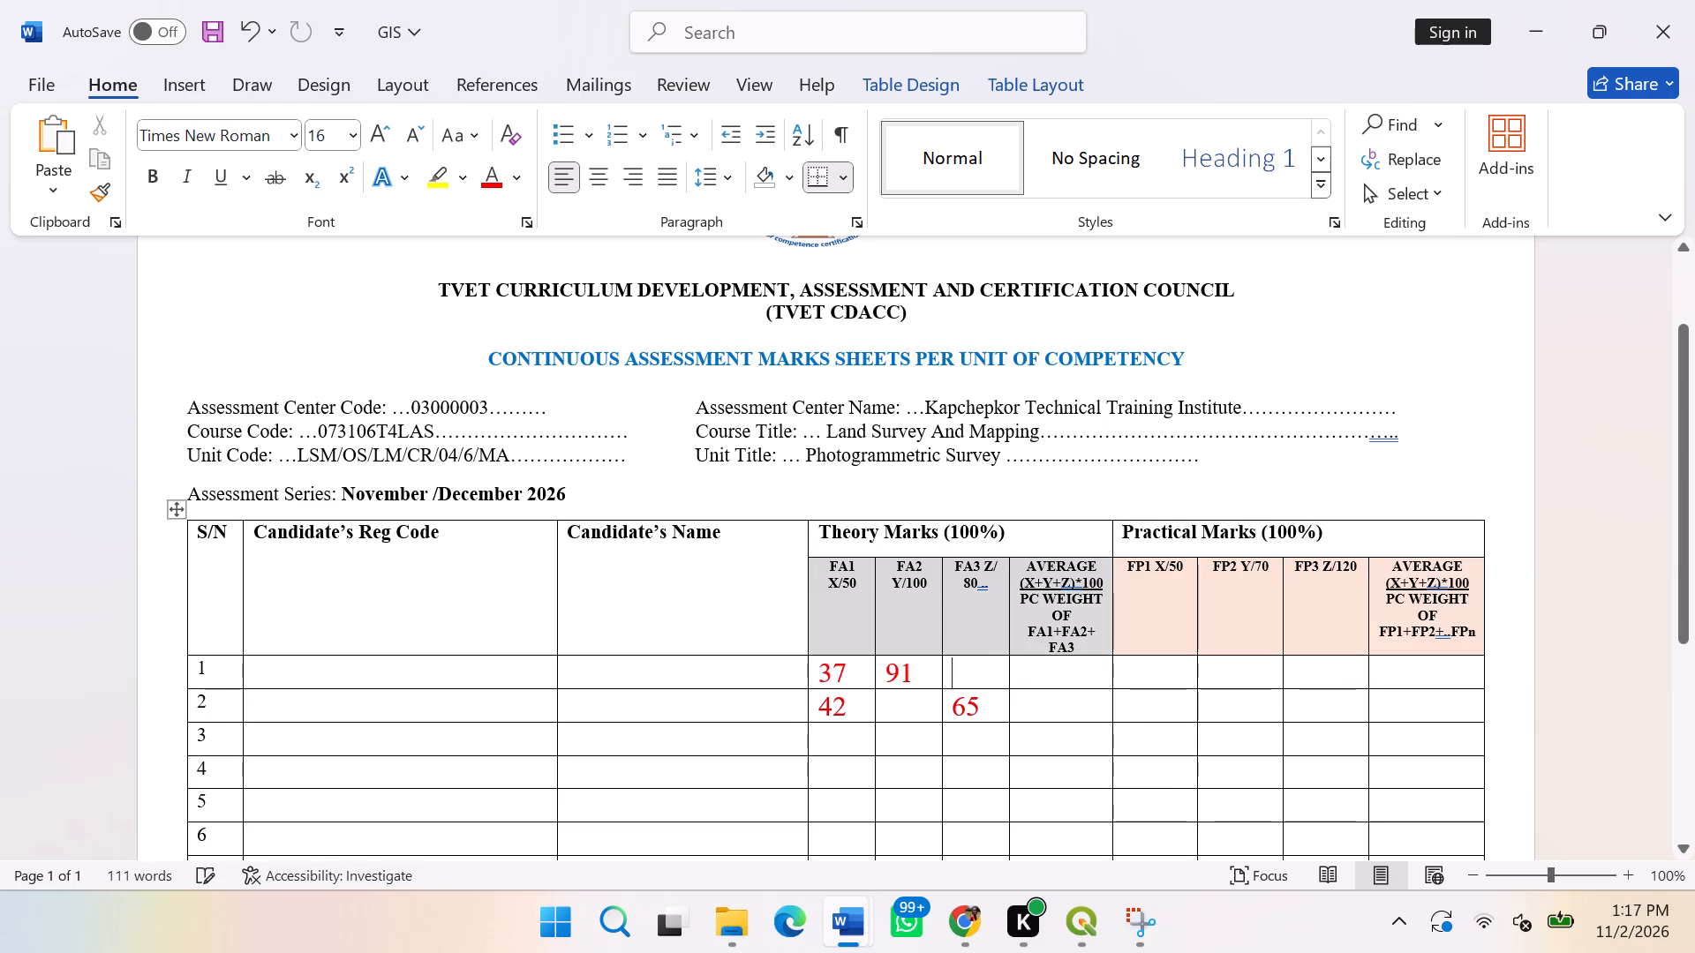
pyautogui.moveTo(847, 672); pyautogui.dragTo(817, 672)
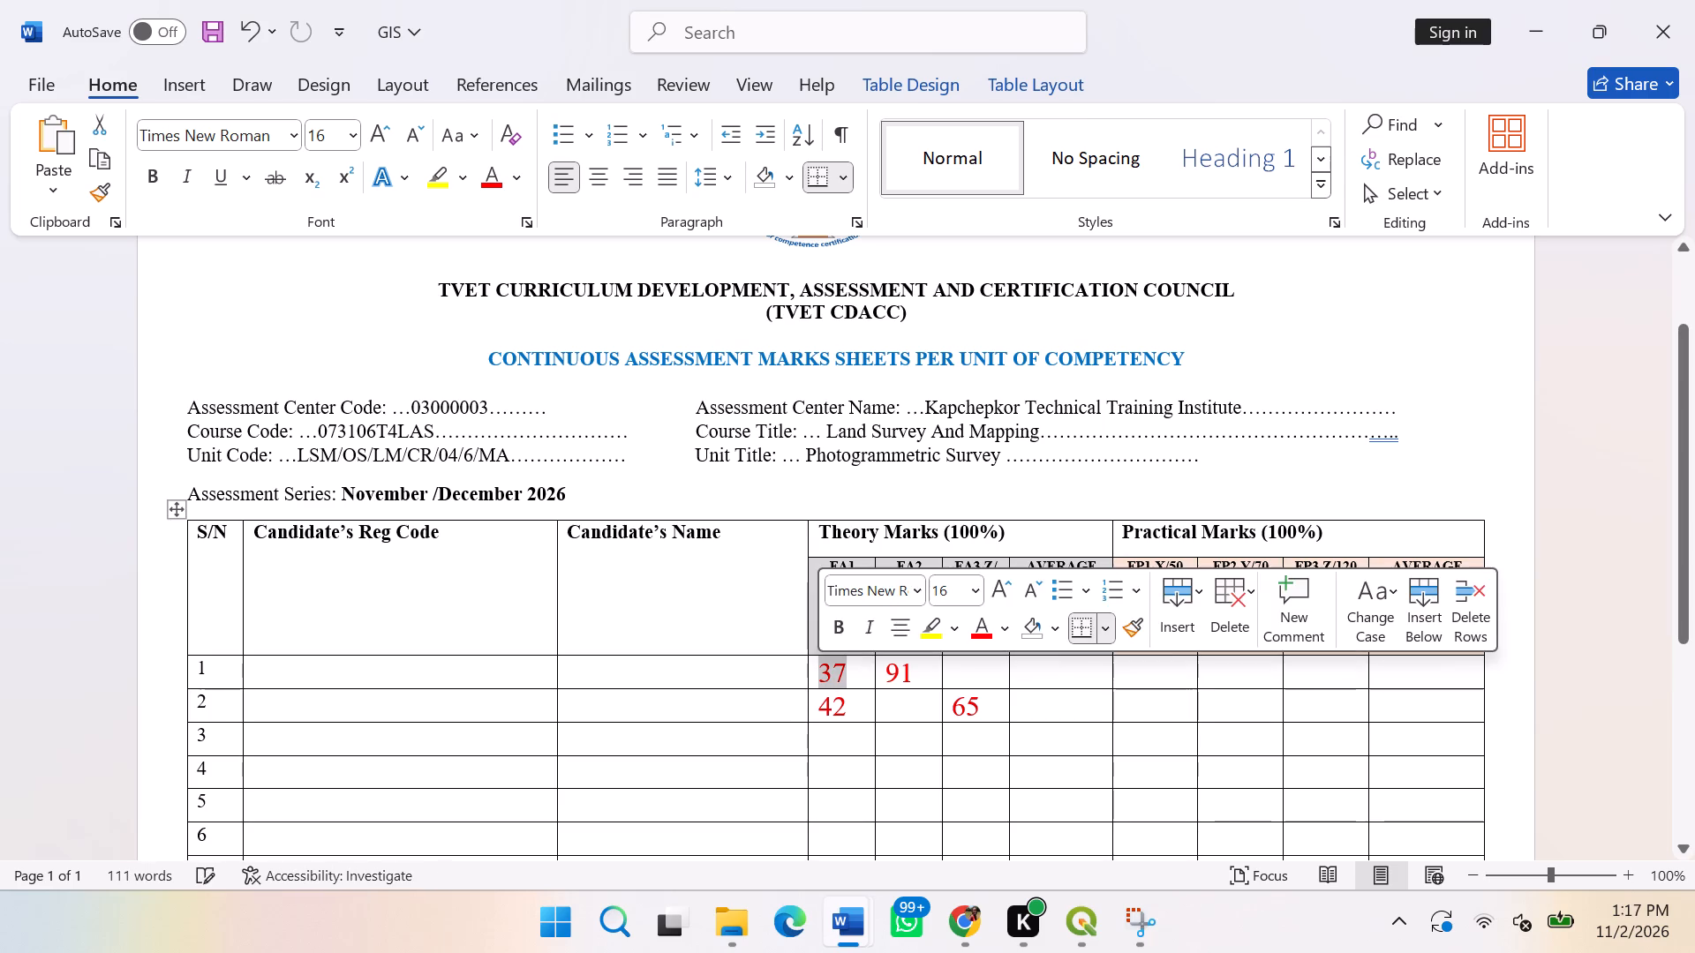
pyautogui.press('BackSpace')
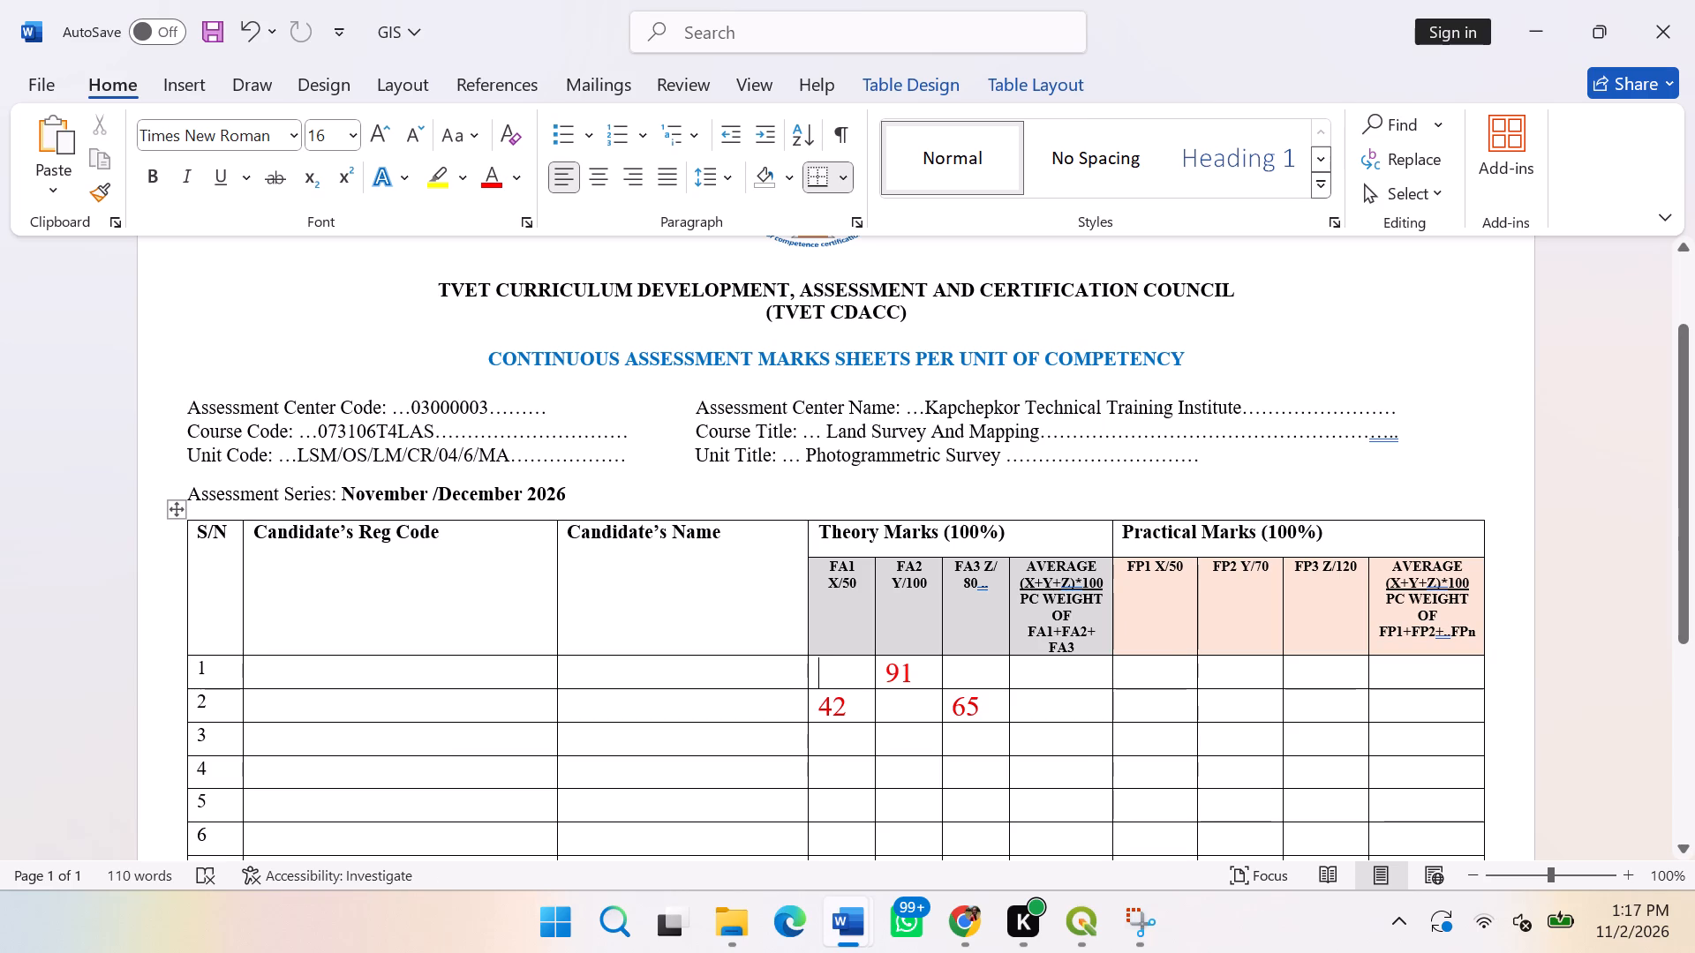
pyautogui.moveTo(992, 698); pyautogui.dragTo(948, 708)
pyautogui.press('BackSpace')
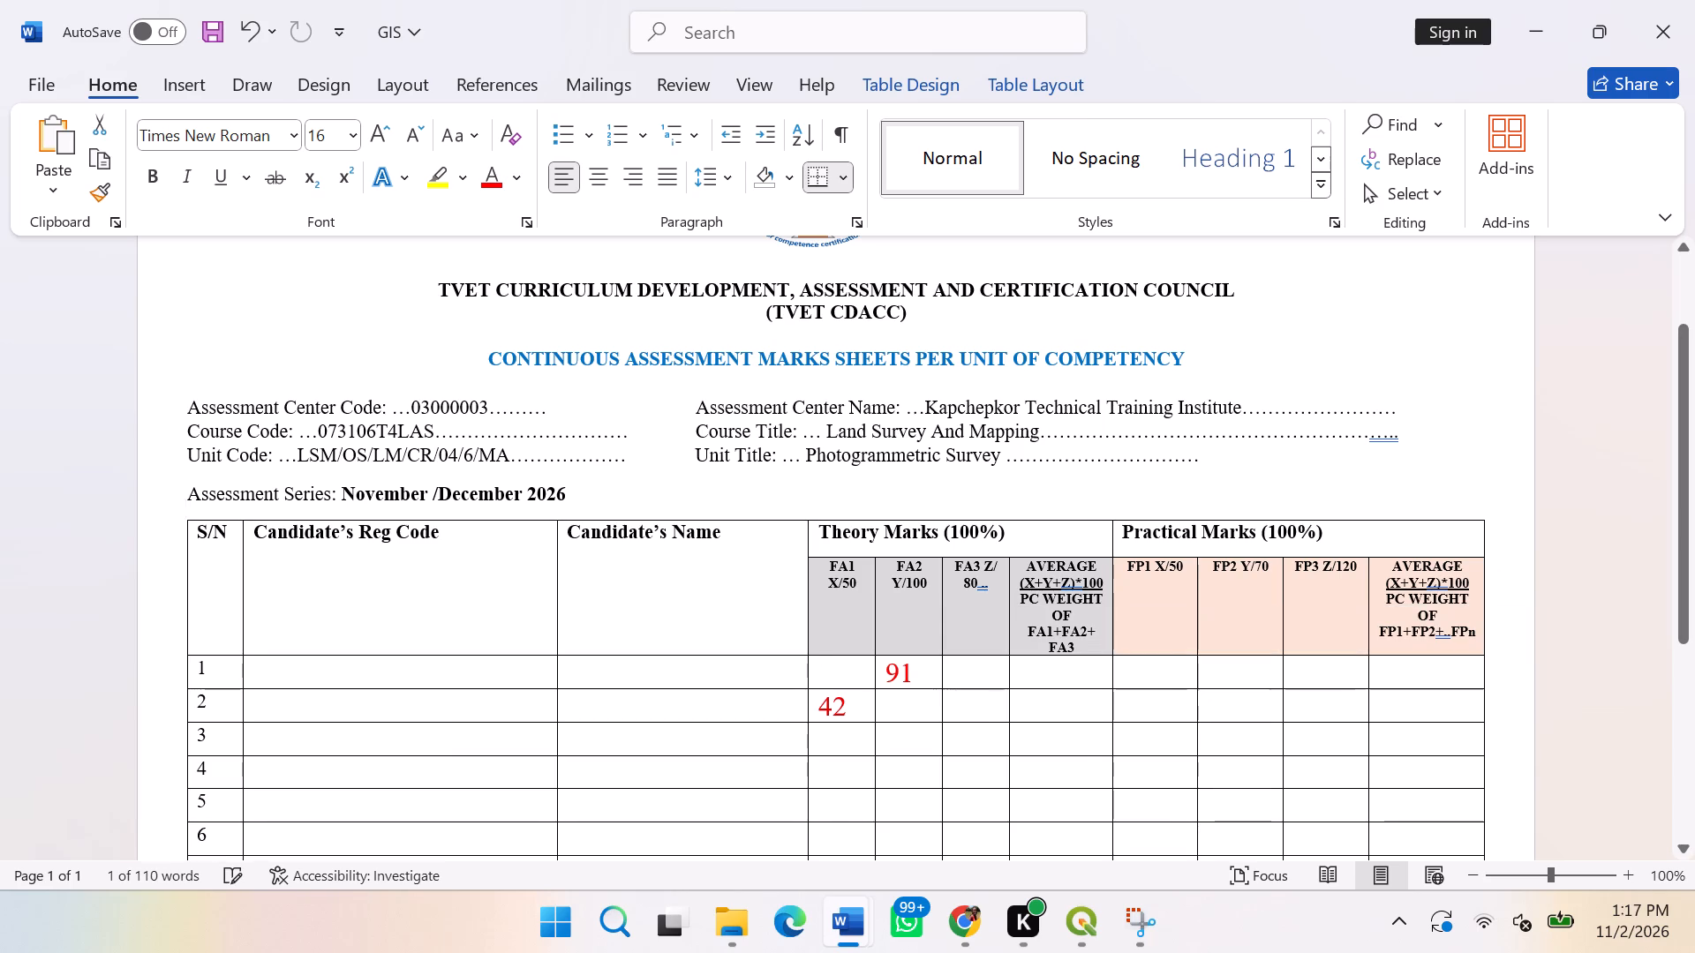
pyautogui.moveTo(847, 706); pyautogui.dragTo(821, 711)
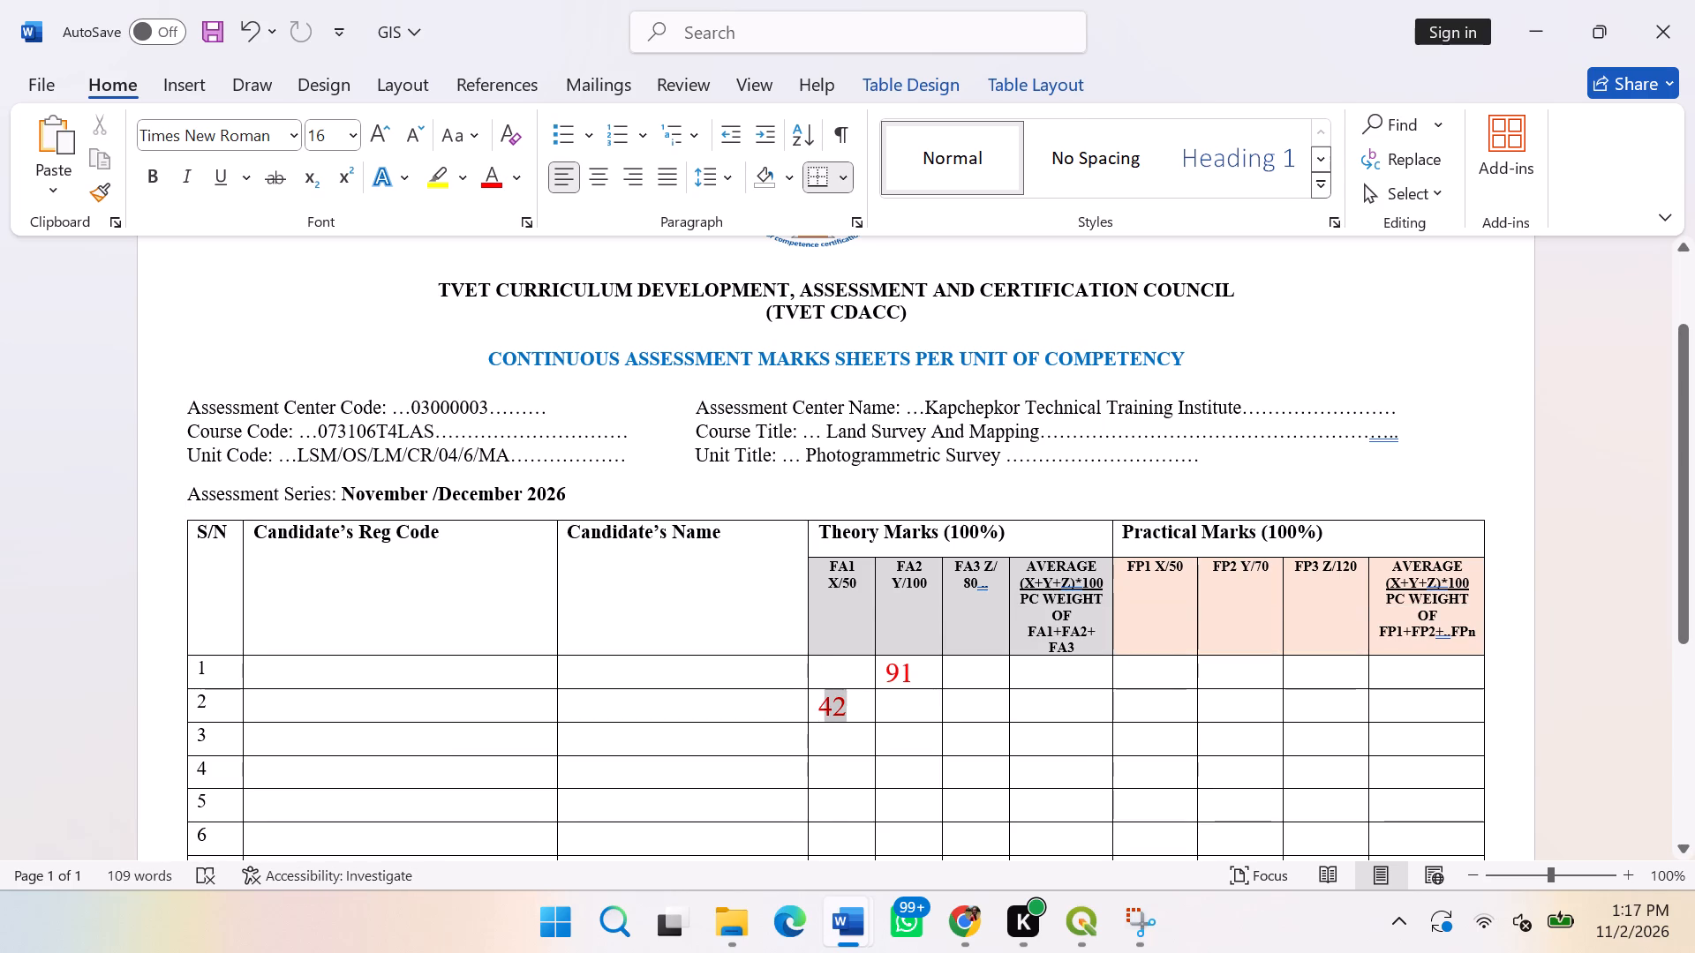
# Clear the FA1 theory mark from row 2 of the marks table.
pyautogui.moveTo(821, 711); pyautogui.dragTo(822, 709)
pyautogui.press('BackSpace')
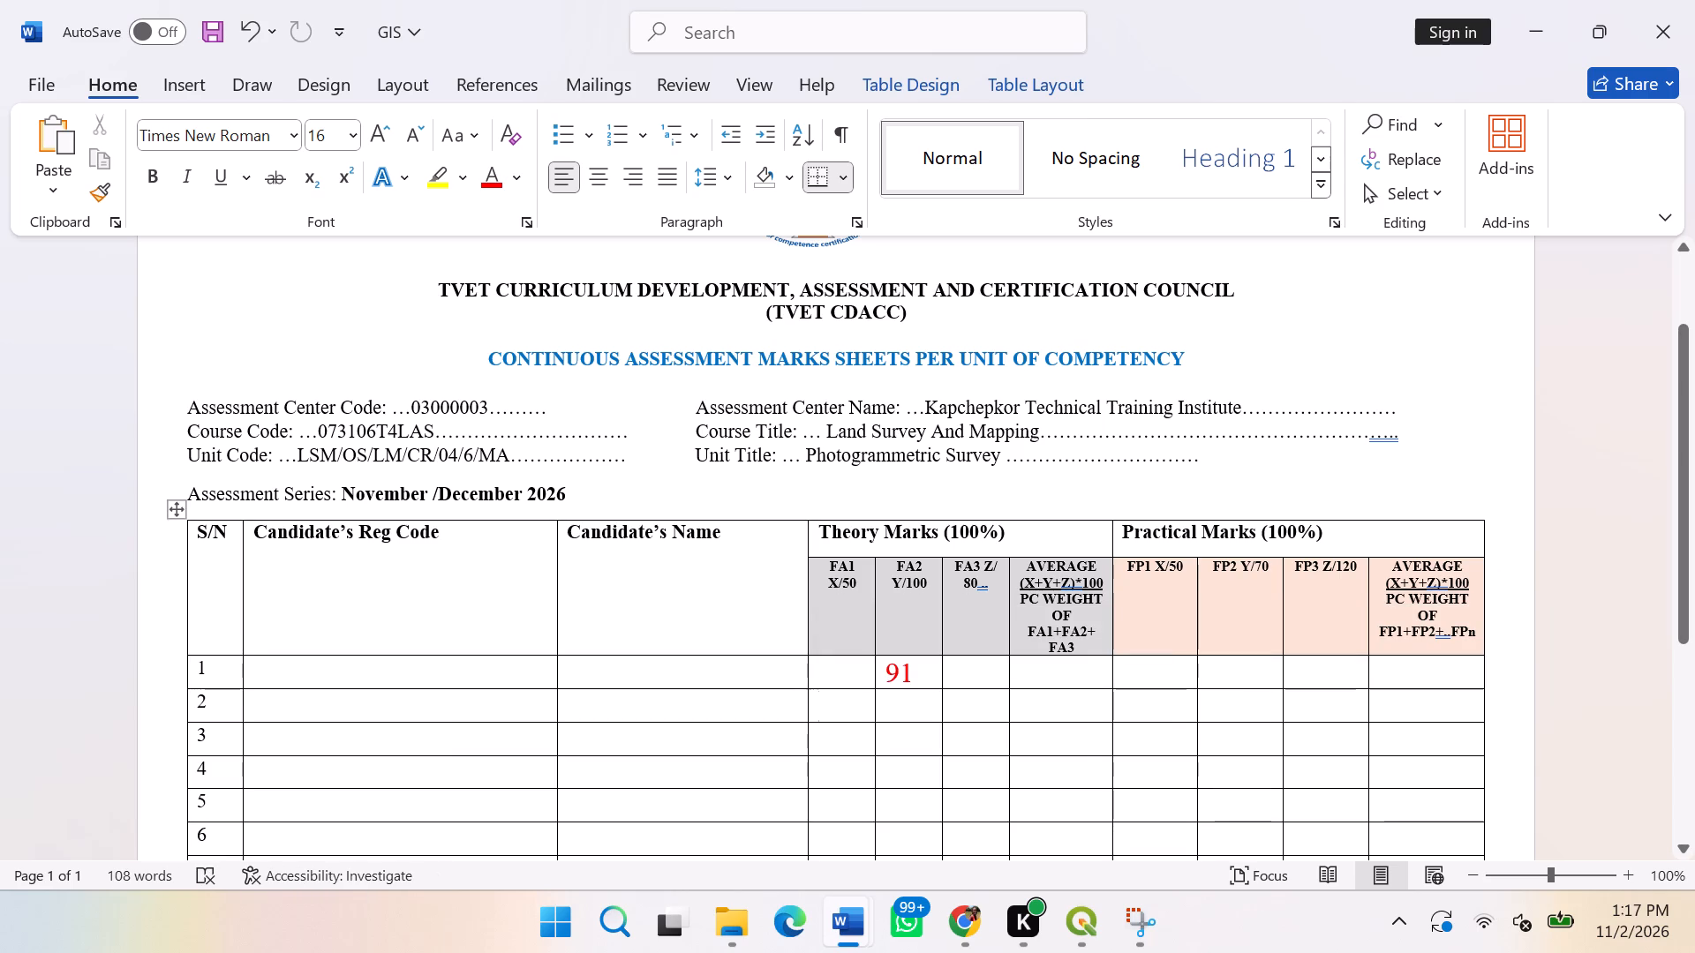
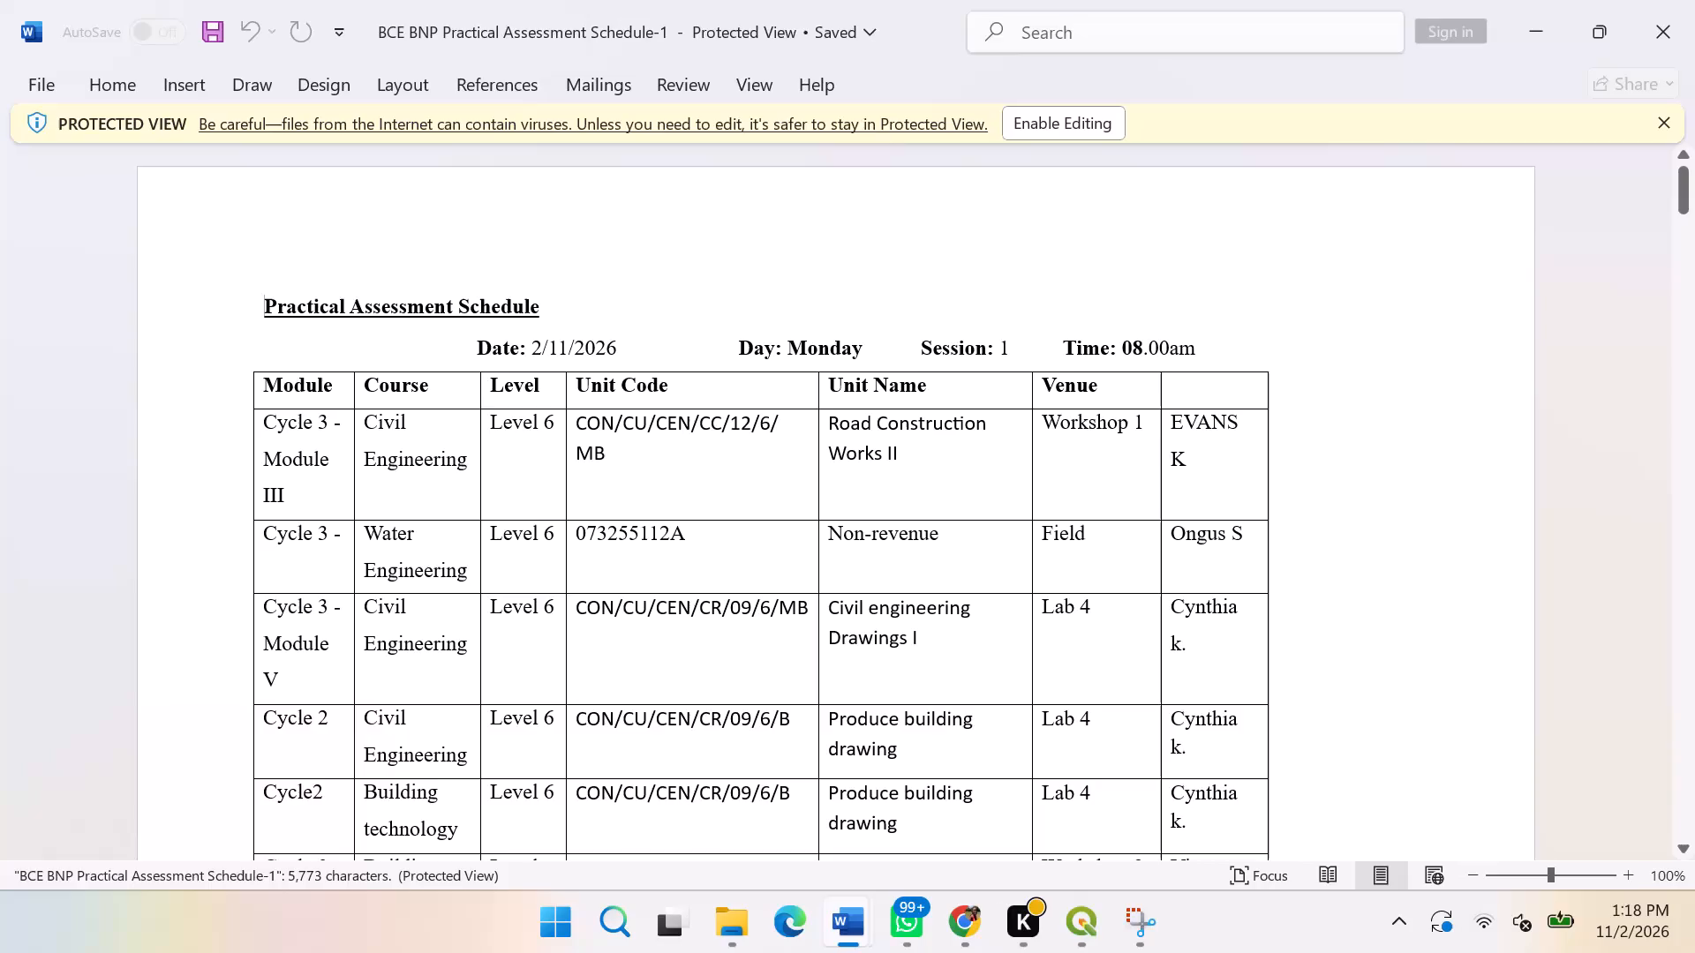
# Enable editing of the BCE BNP Practical Assessment Schedule-1 document, taking it out of Protected View.
pyautogui.click(1061, 119)
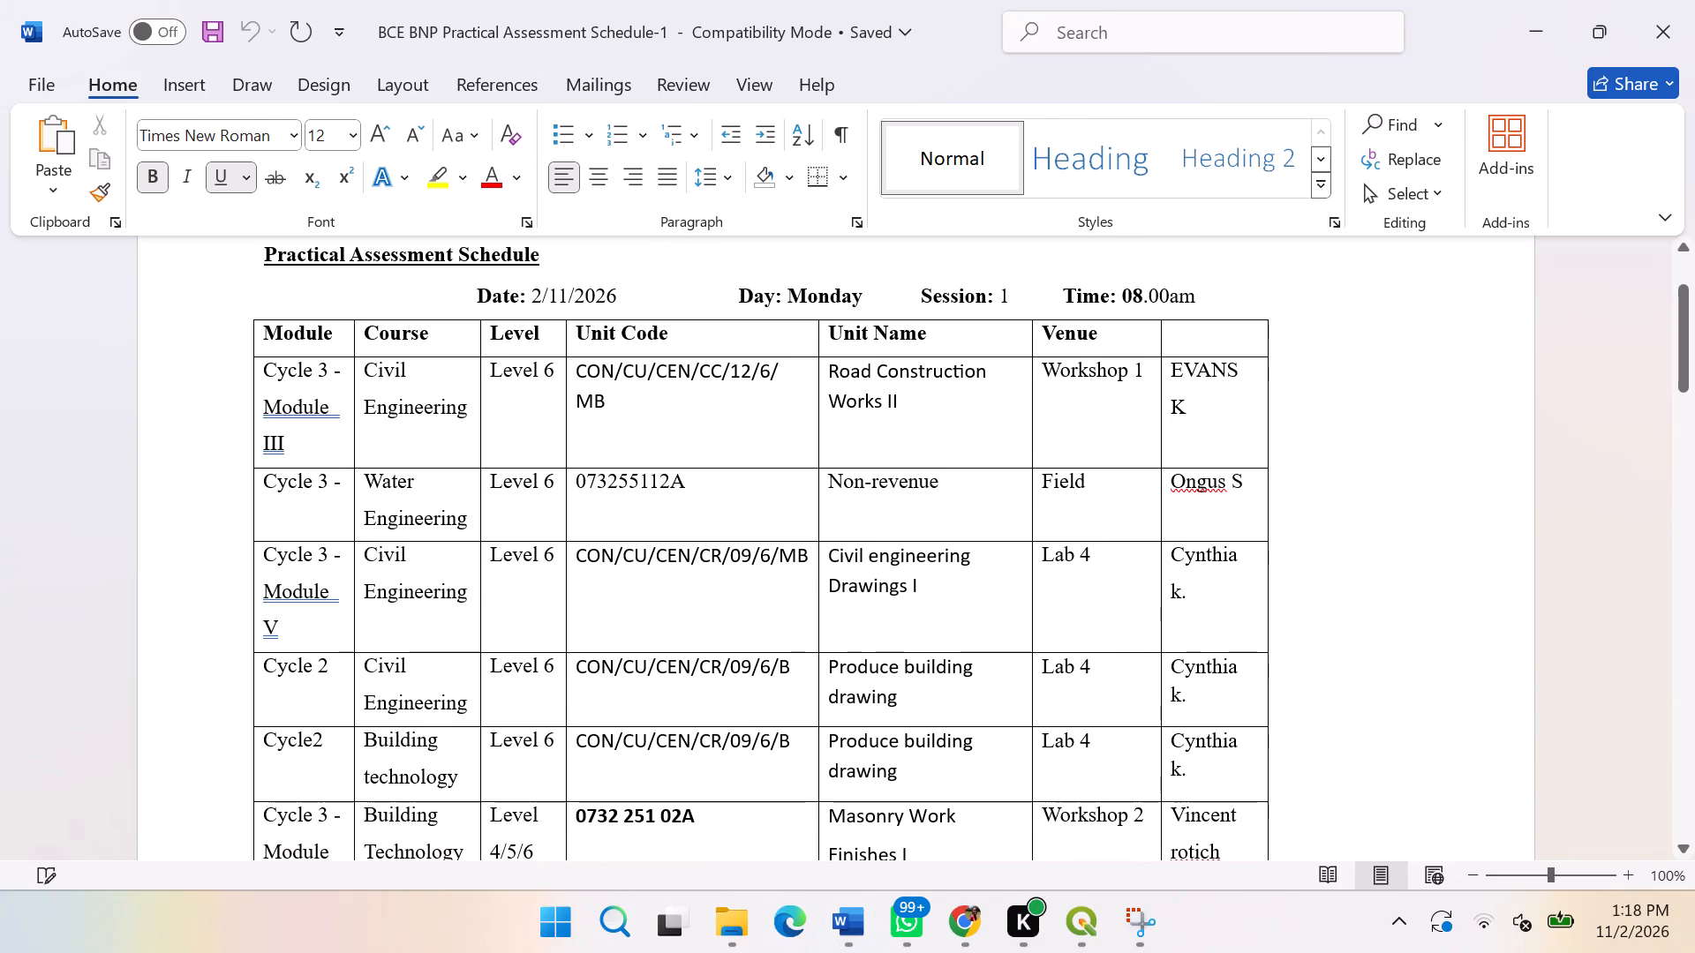
# Set up the BCE BNP Practical Assessment Schedule-1 document for one-sided printing.
pyautogui.click(42, 79)
pyautogui.click(46, 83)
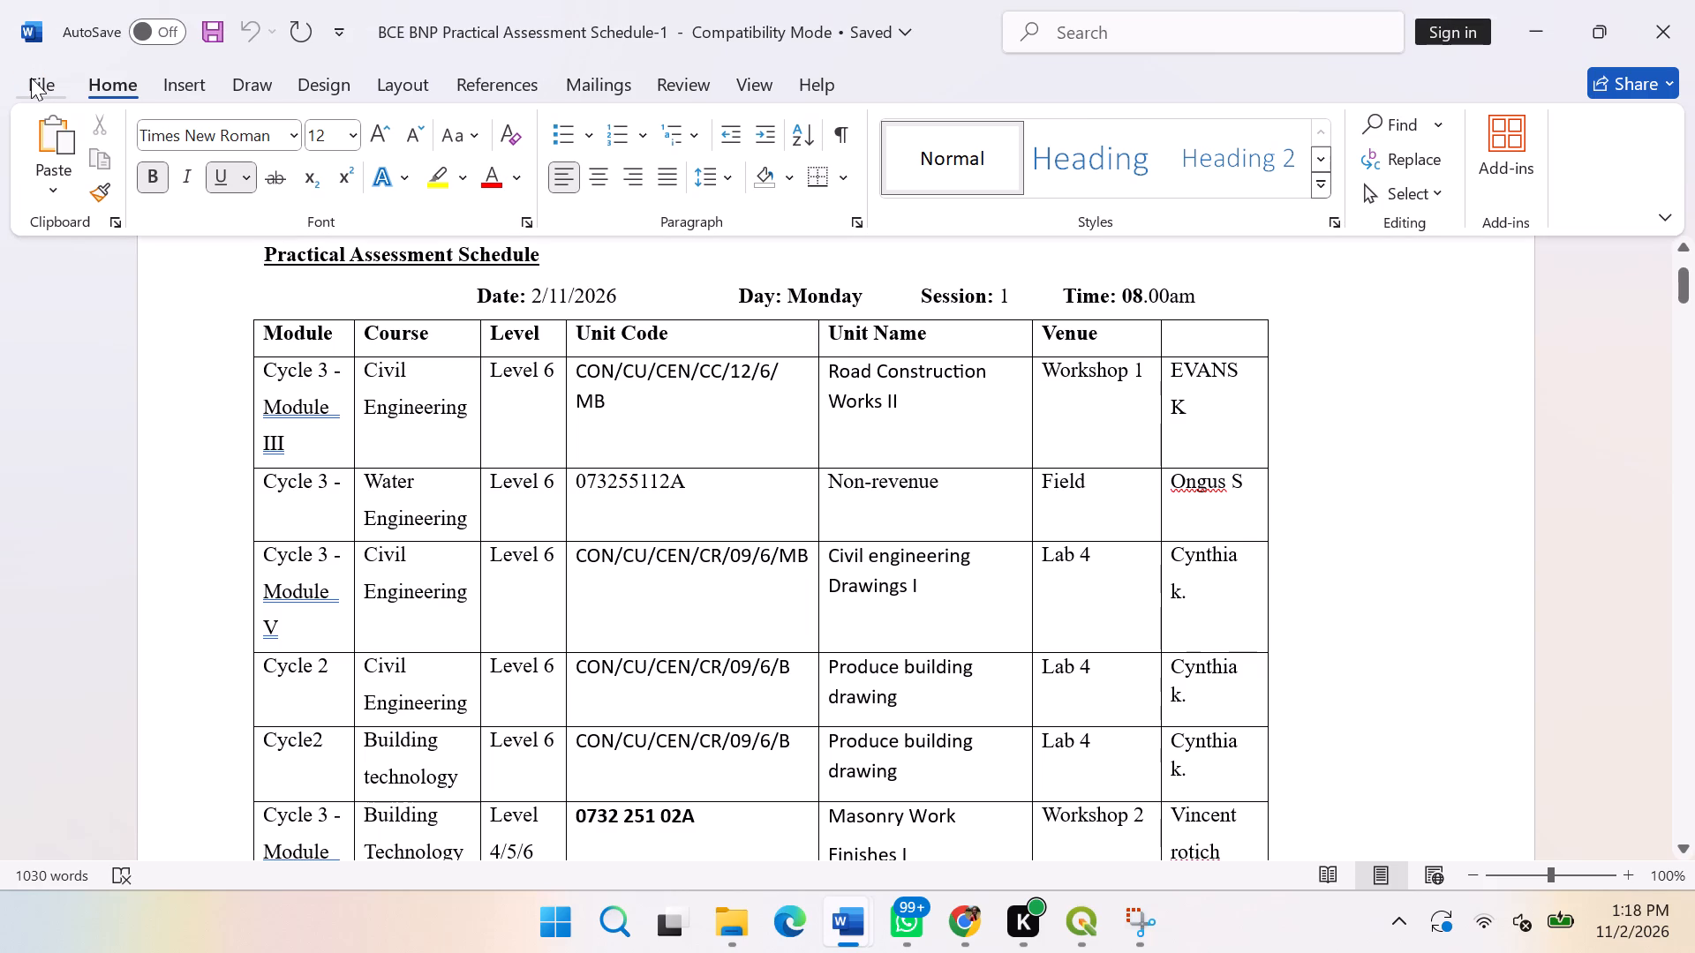
pyautogui.scroll(-4, 607, 537)
pyautogui.scroll(5, 607, 537)
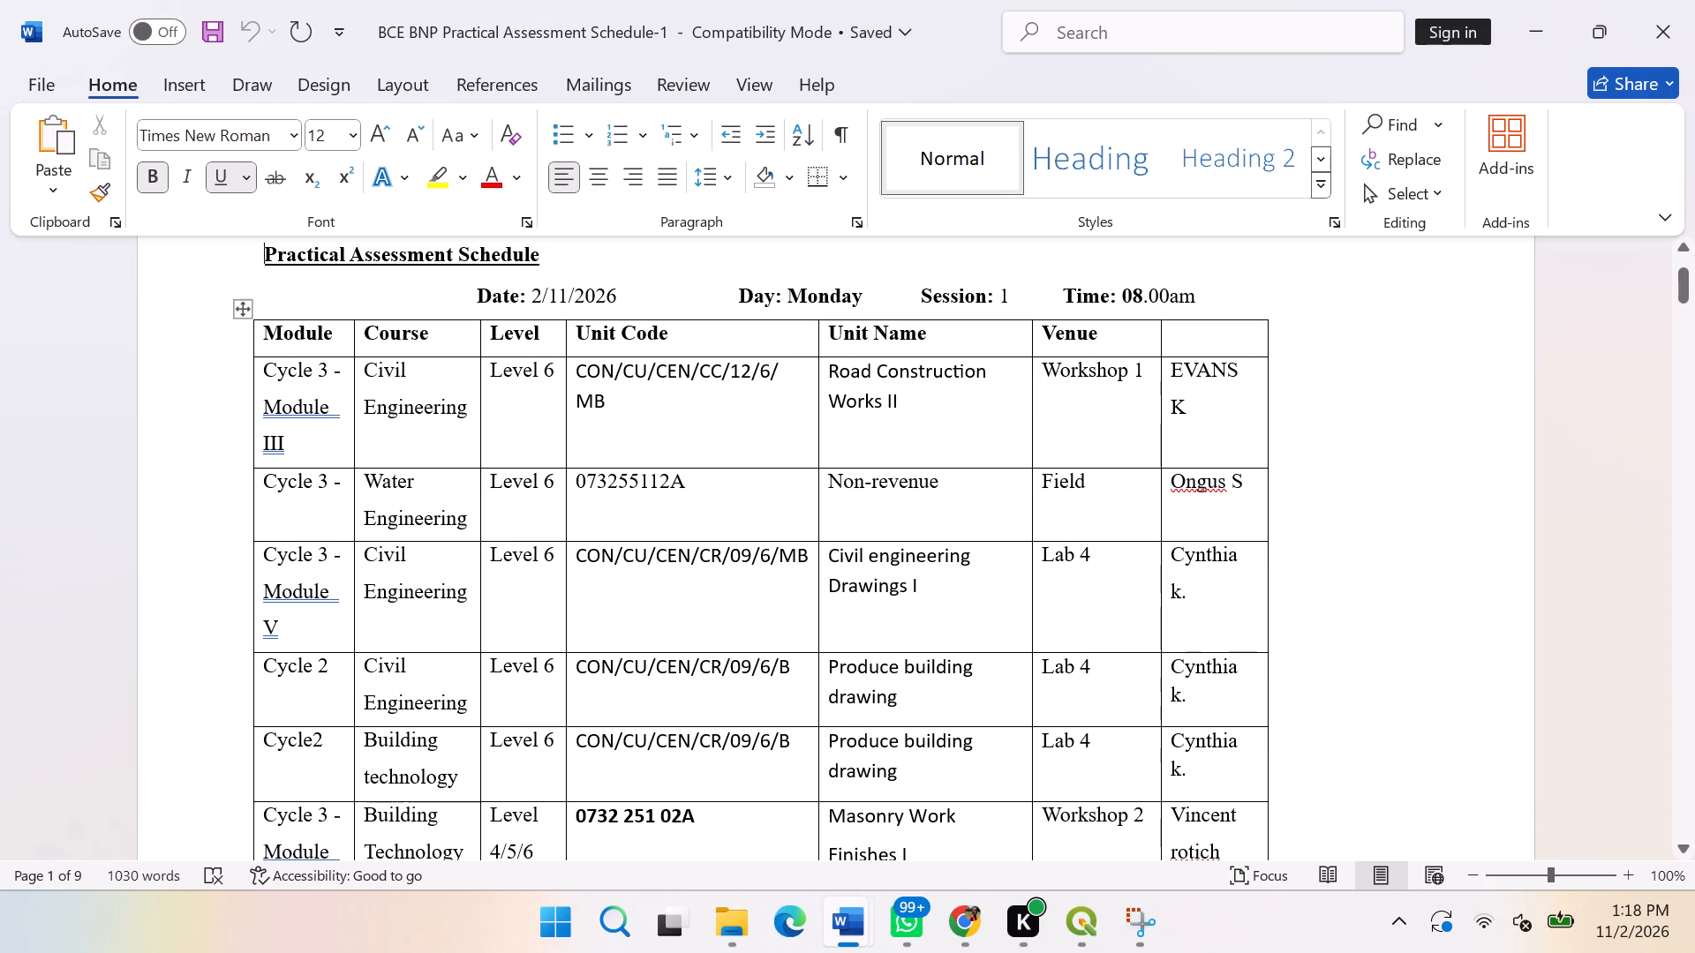
pyautogui.click(846, 559)
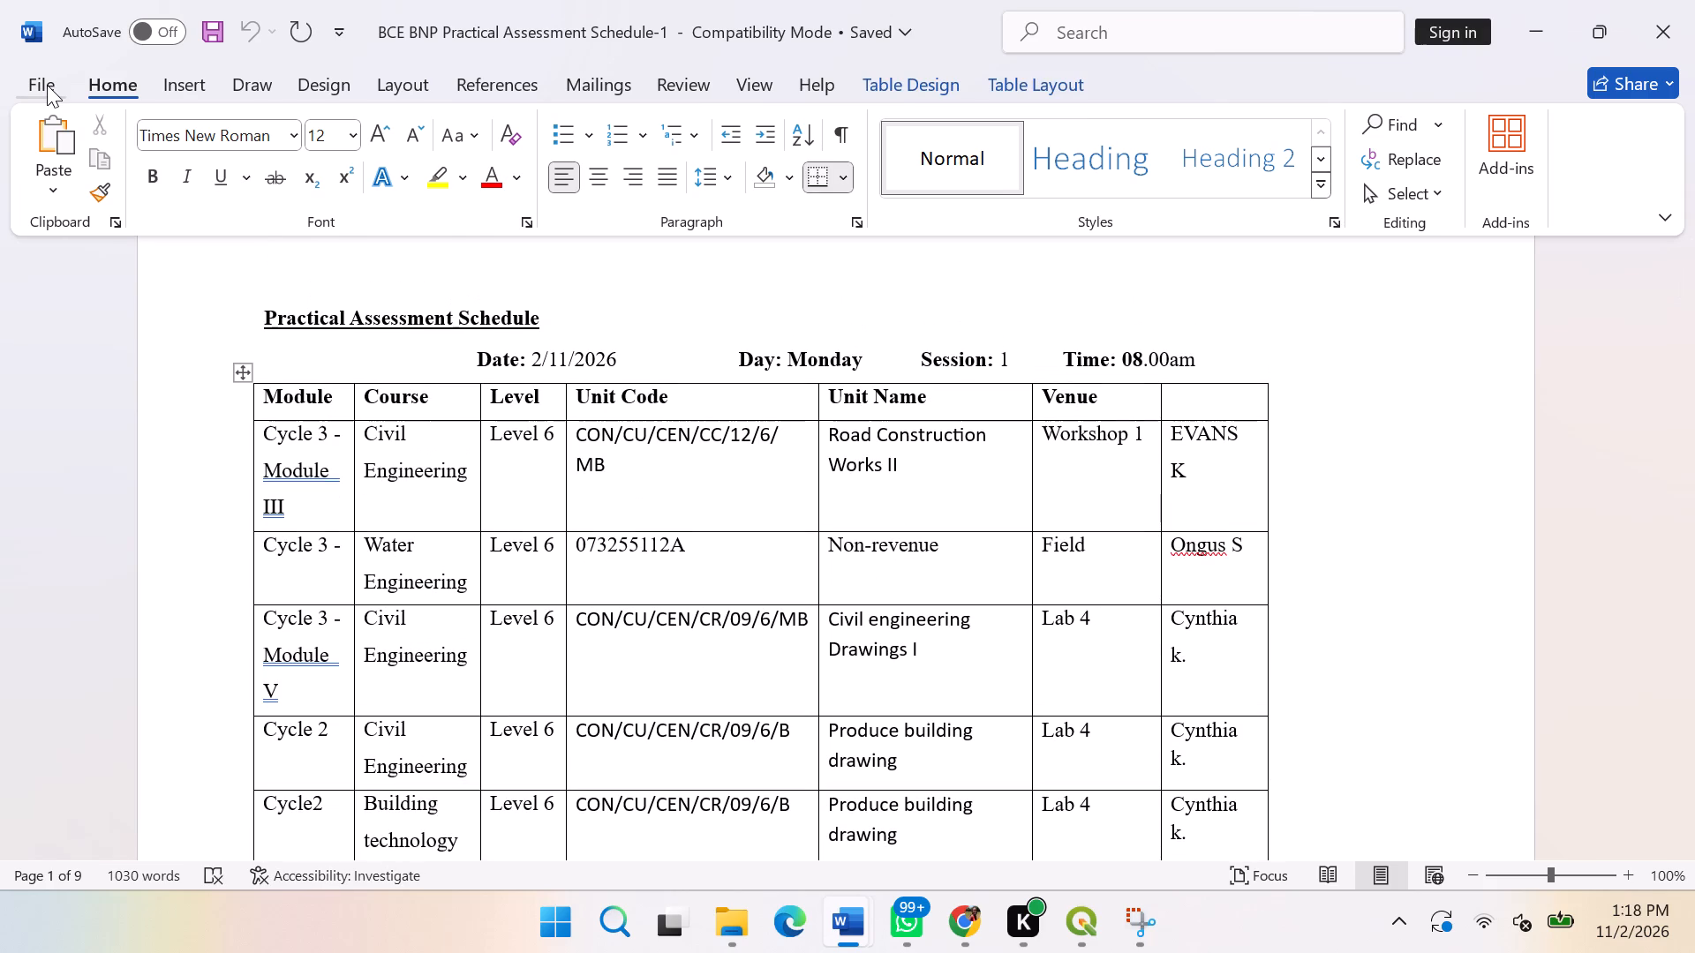
pyautogui.scroll(-8, 518, 561)
pyautogui.scroll(2, 524, 570)
pyautogui.scroll(1, 47, 85)
pyautogui.scroll(7, 525, 570)
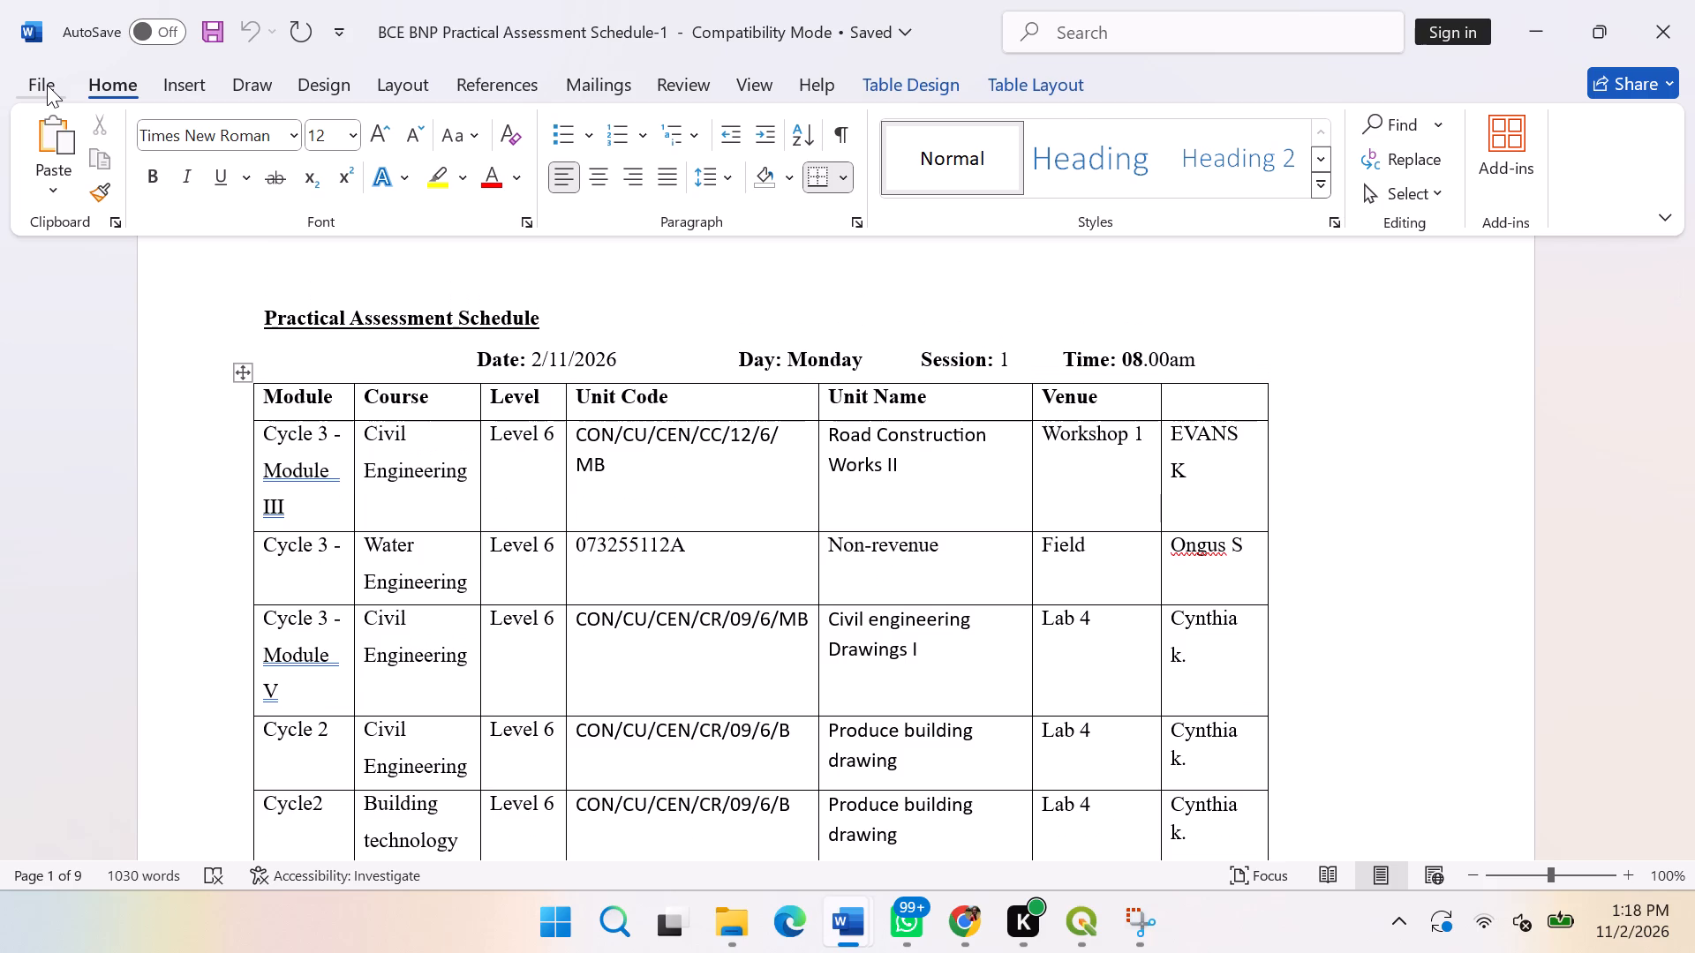
pyautogui.click(37, 84)
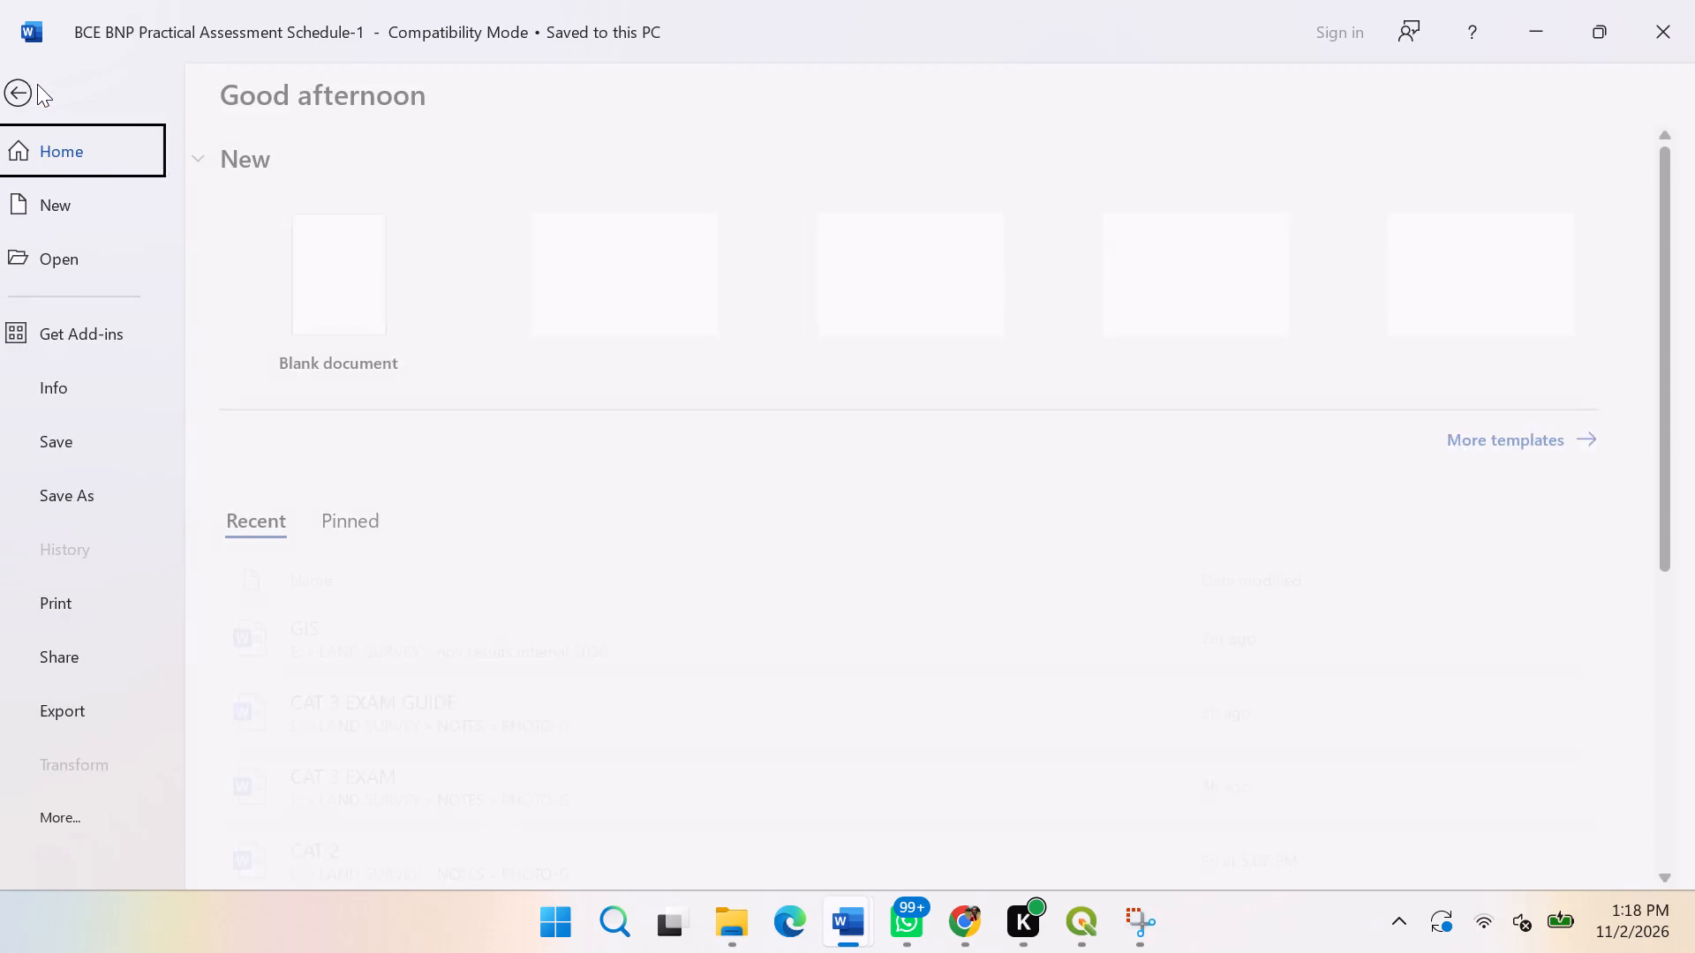
pyautogui.click(79, 612)
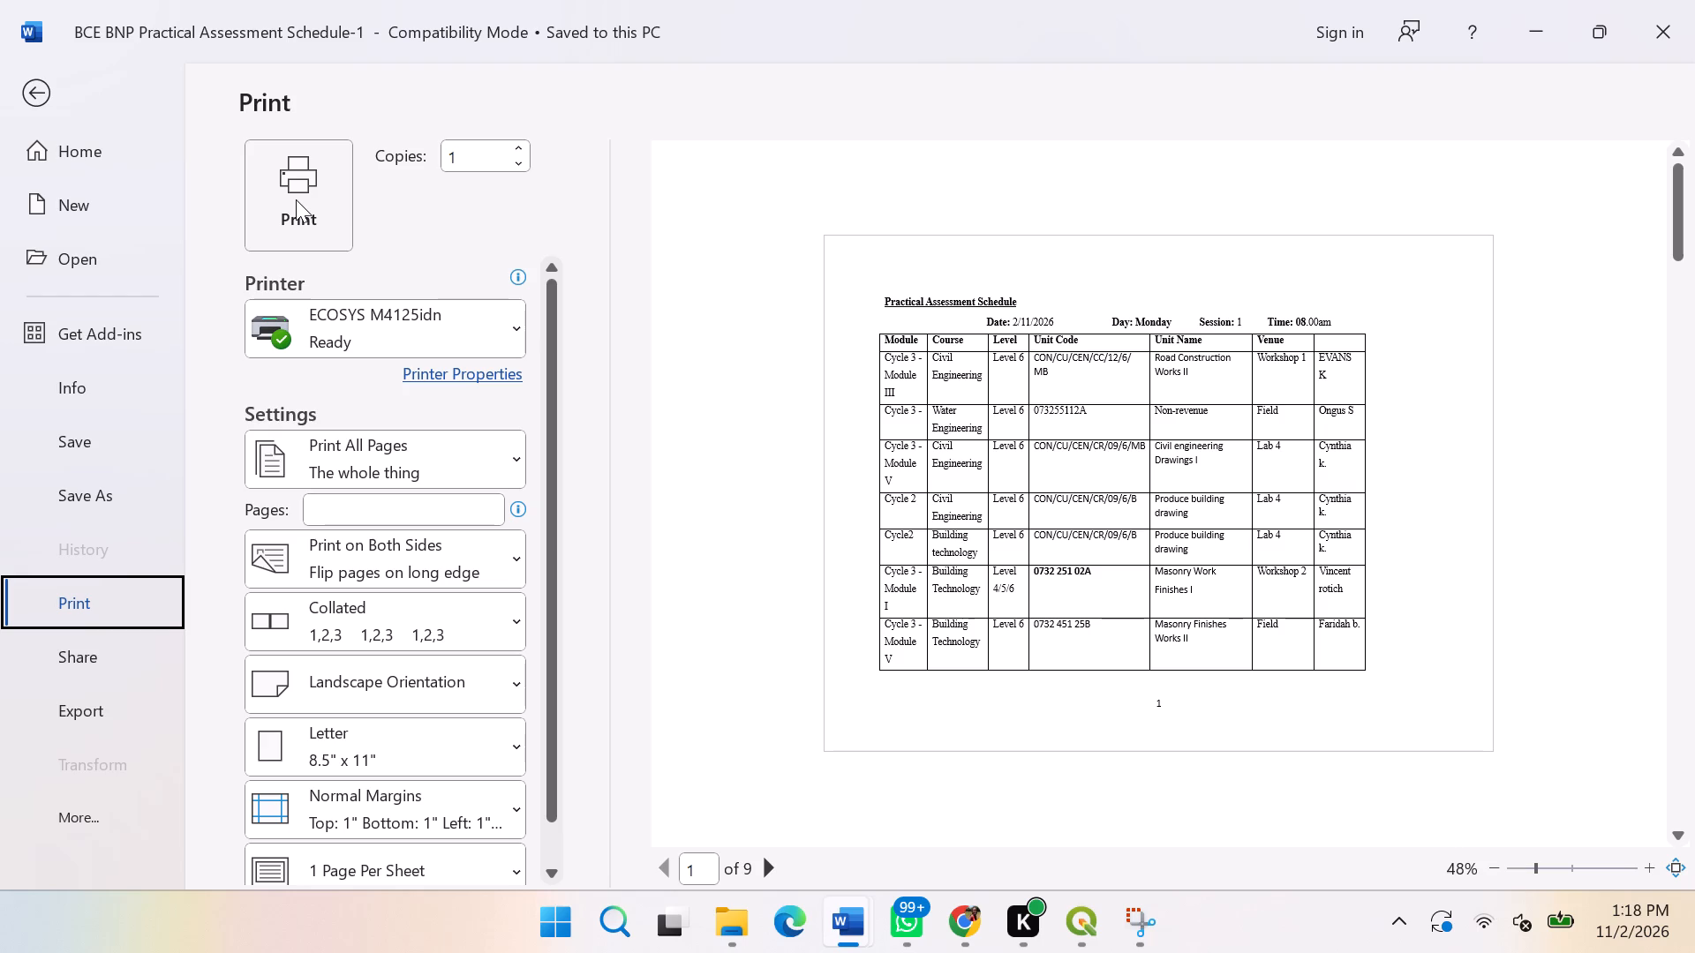
pyautogui.click(497, 571)
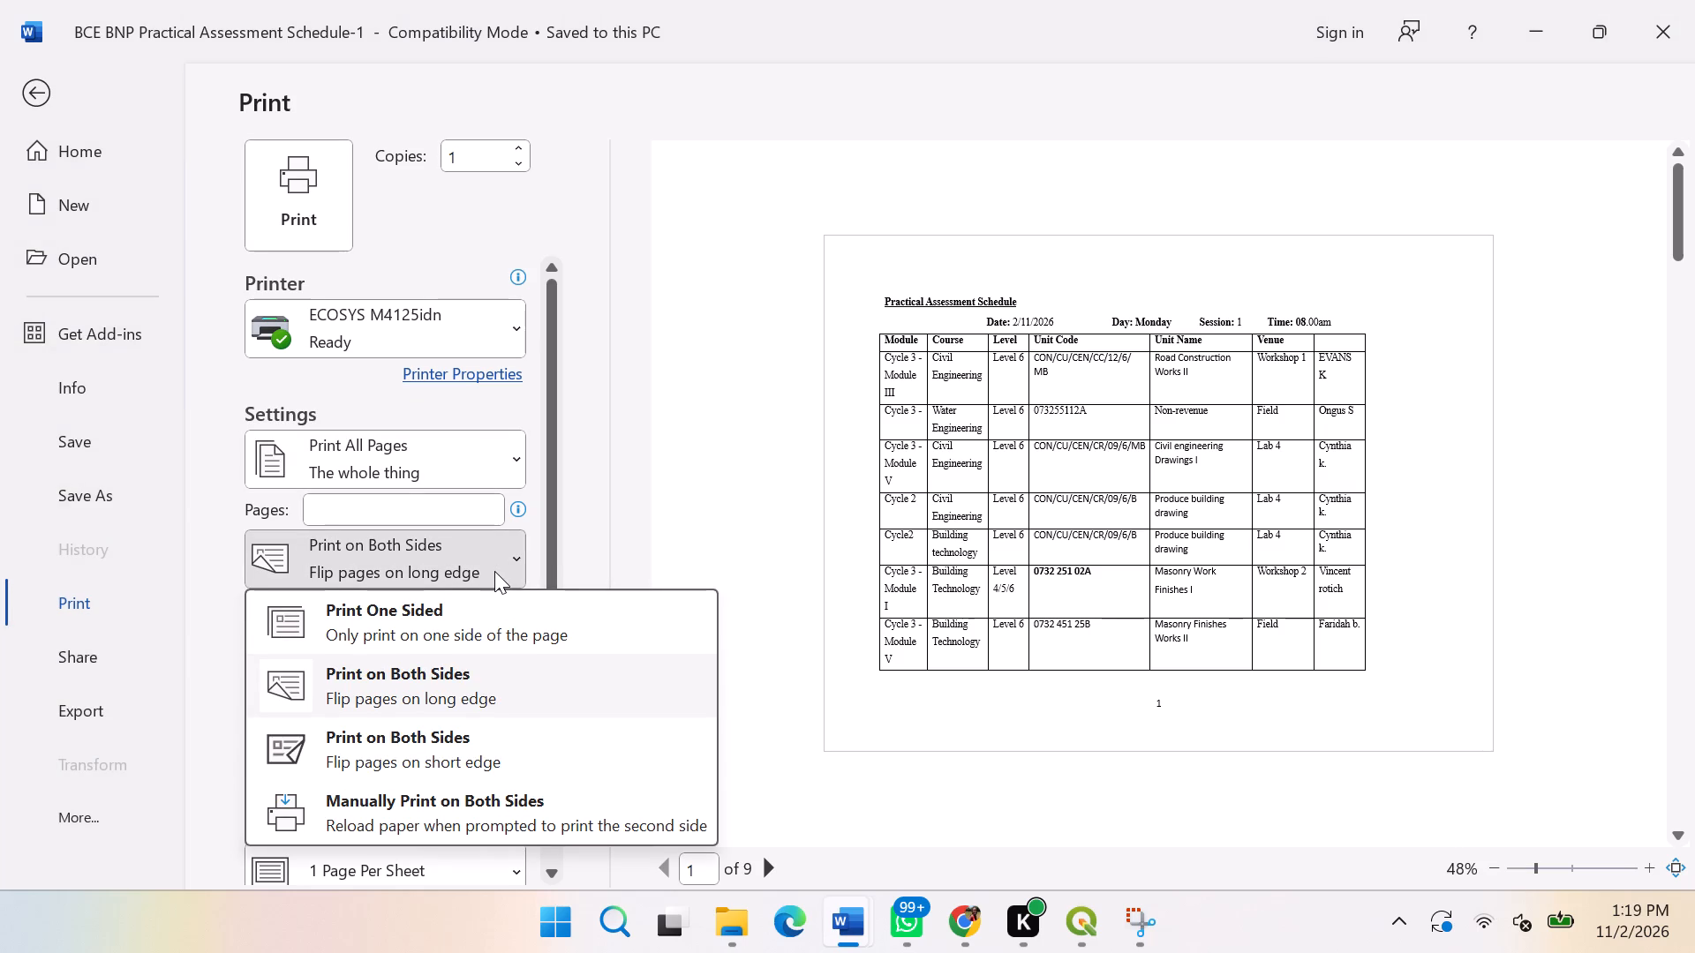
pyautogui.click(501, 624)
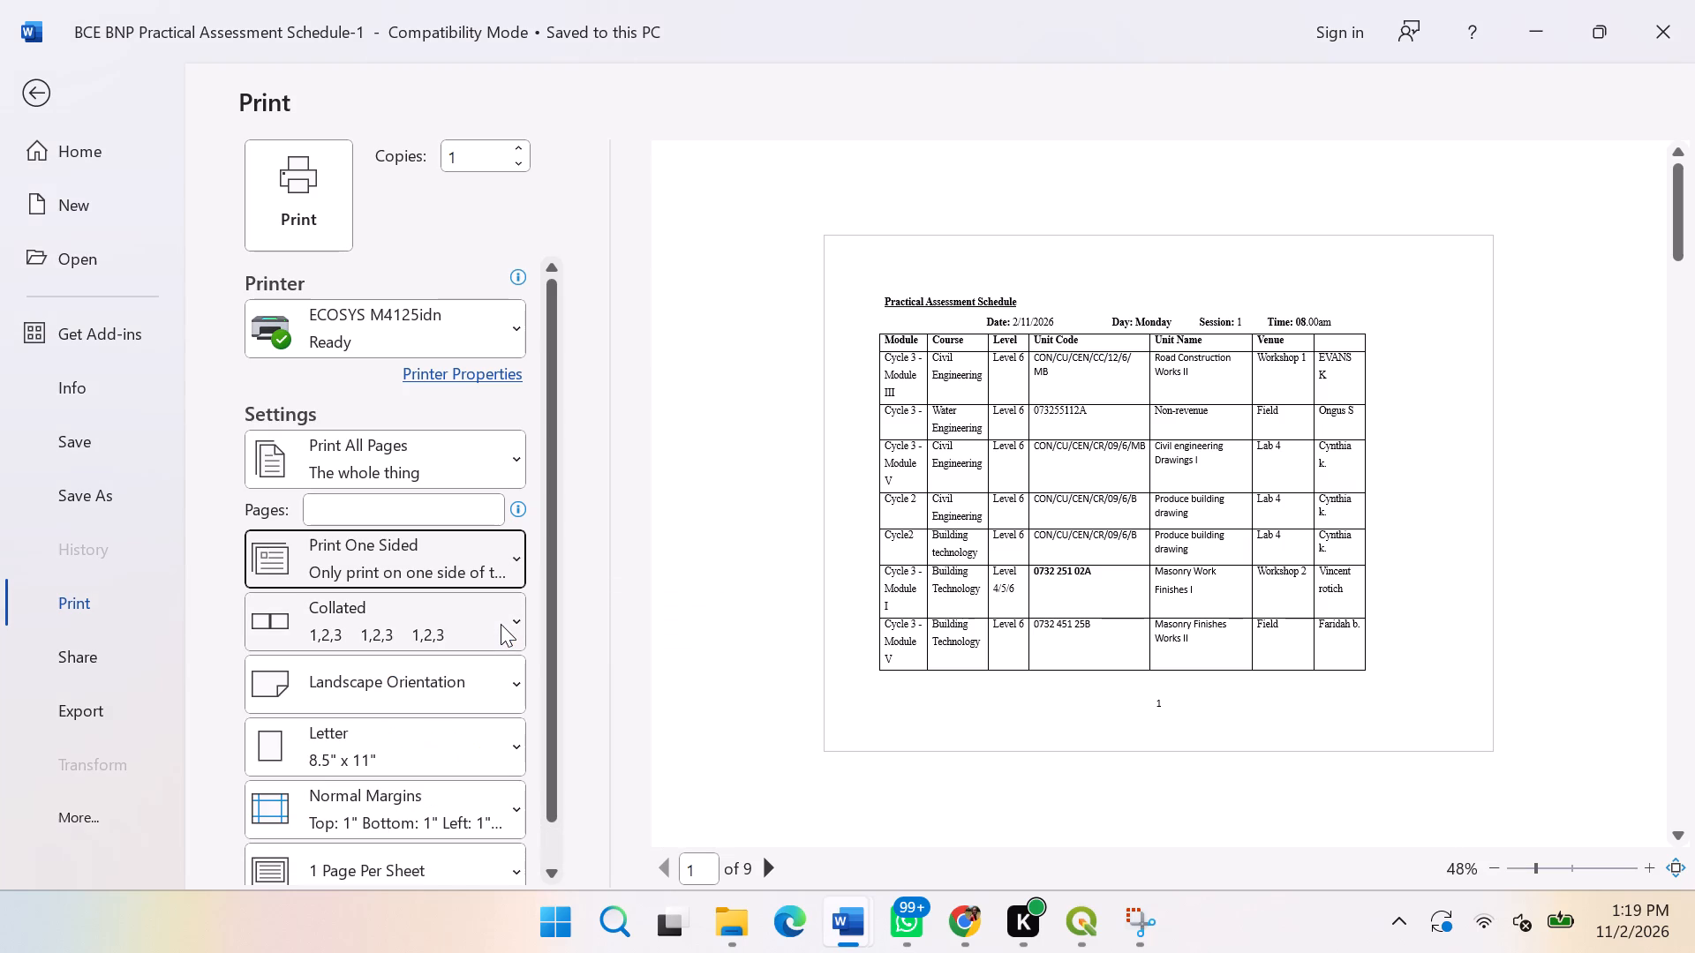
# Print two copies of the whole practical assessment schedule on the ECOSYS M4125idn printer.
pyautogui.scroll(-1, 501, 623)
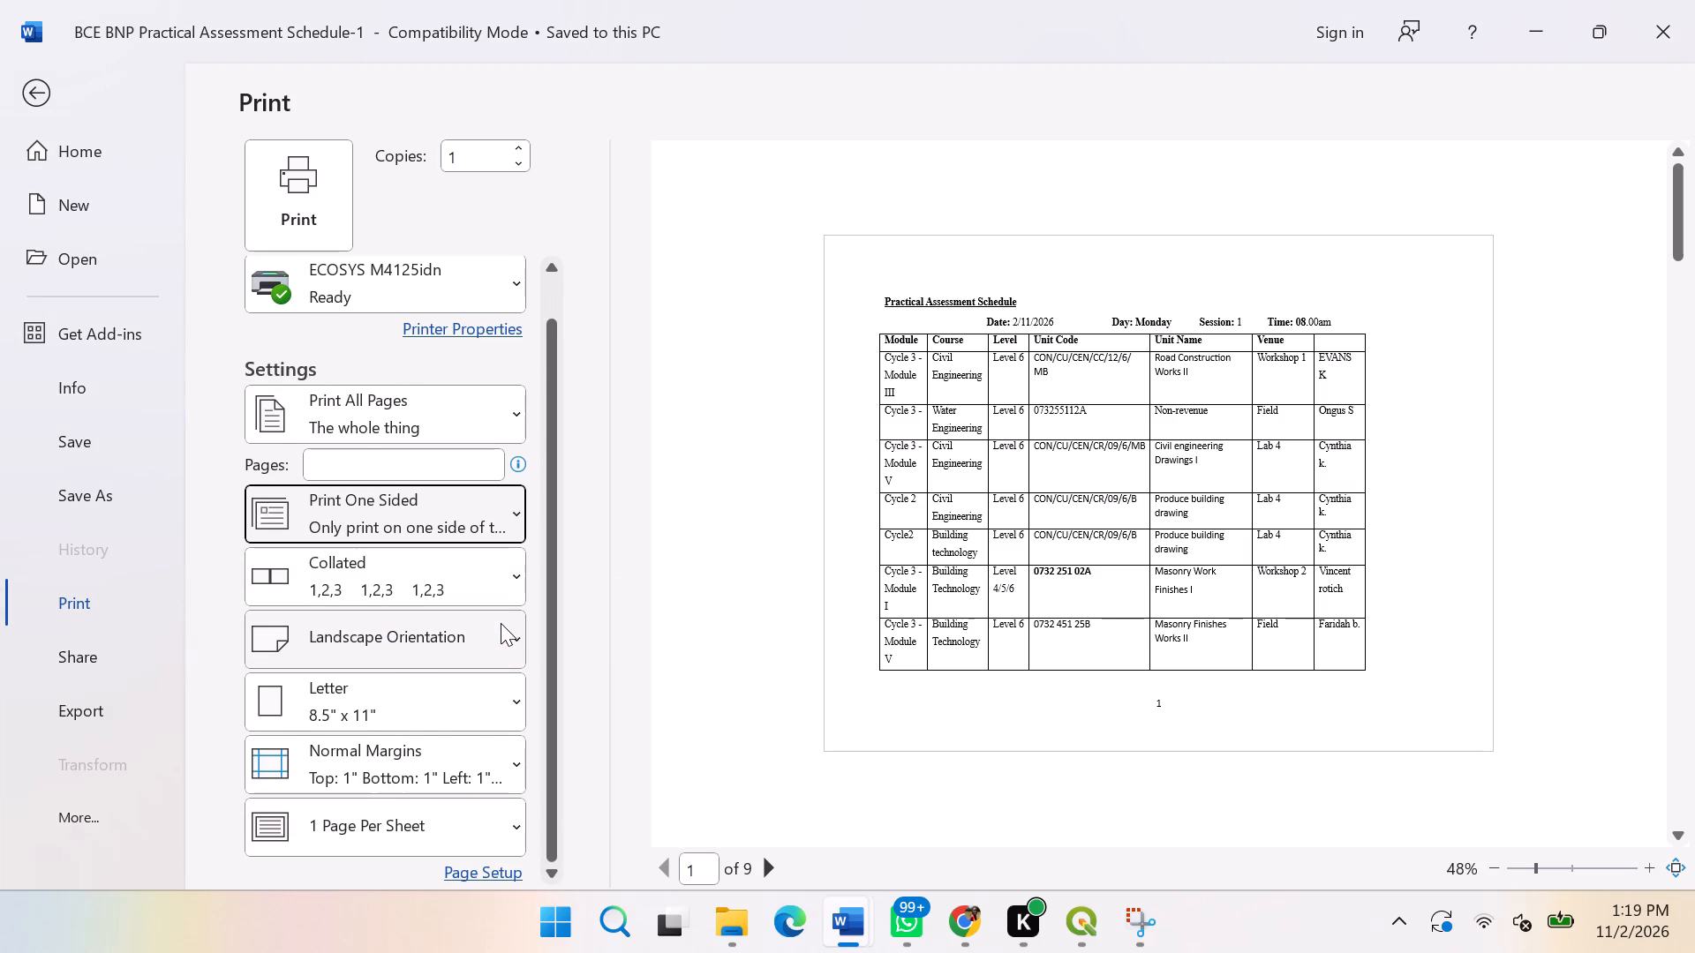
pyautogui.scroll(-2, 501, 623)
pyautogui.scroll(7, 501, 623)
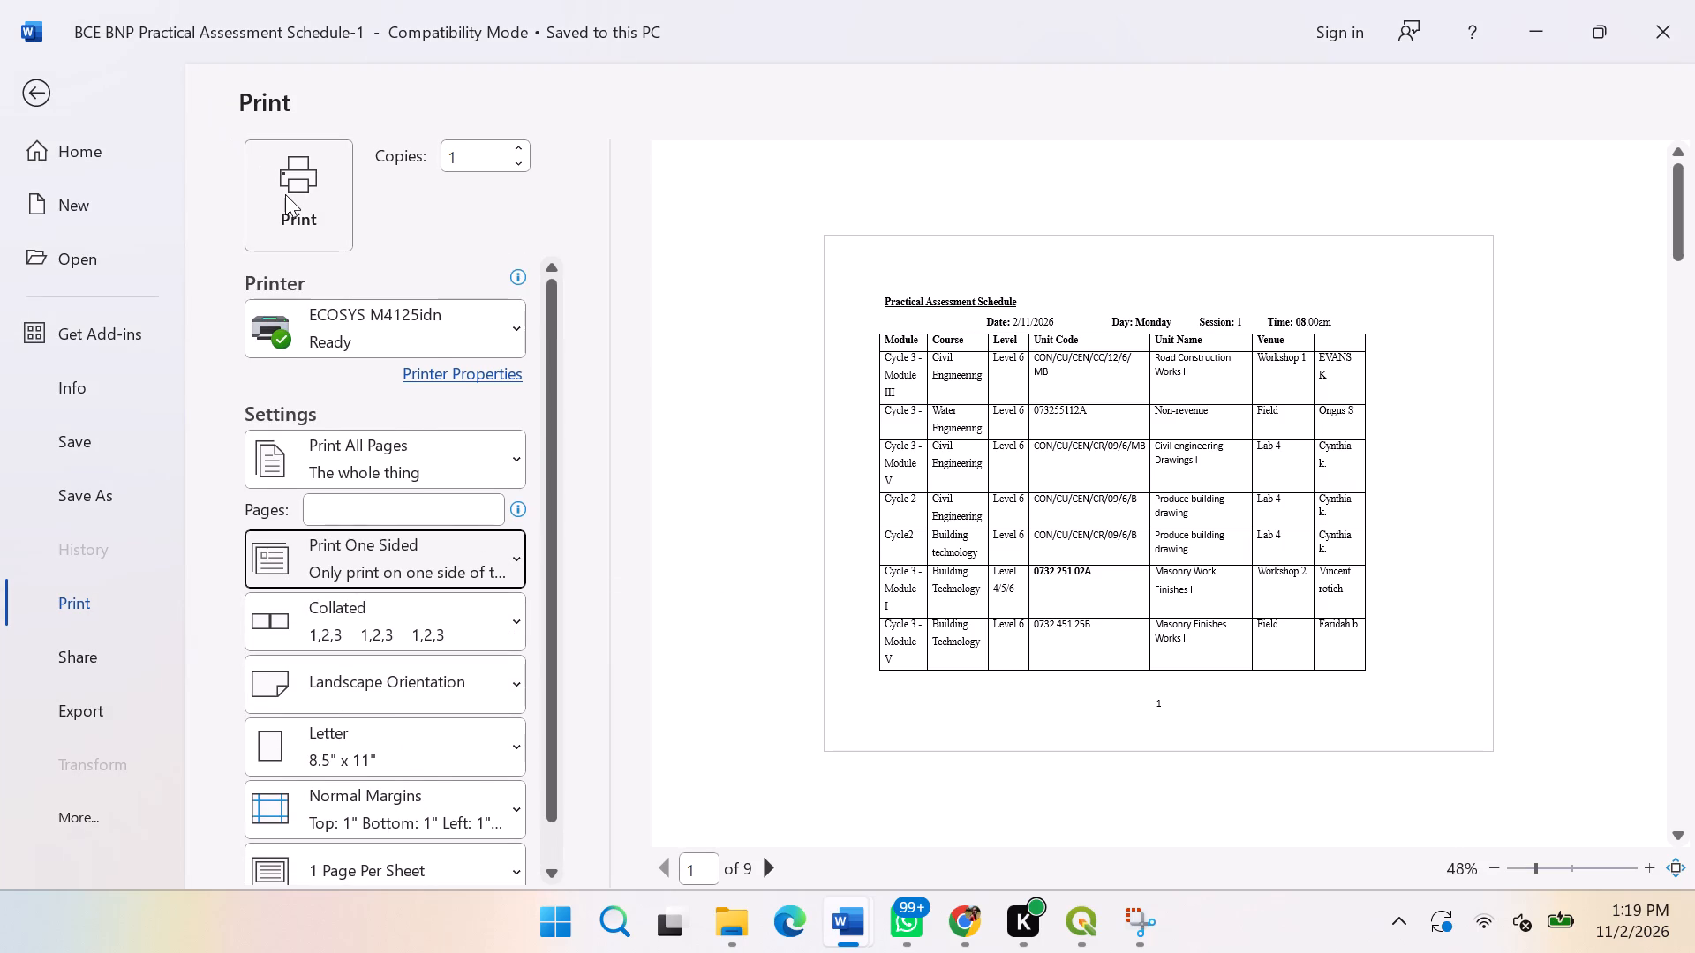
pyautogui.click(519, 147)
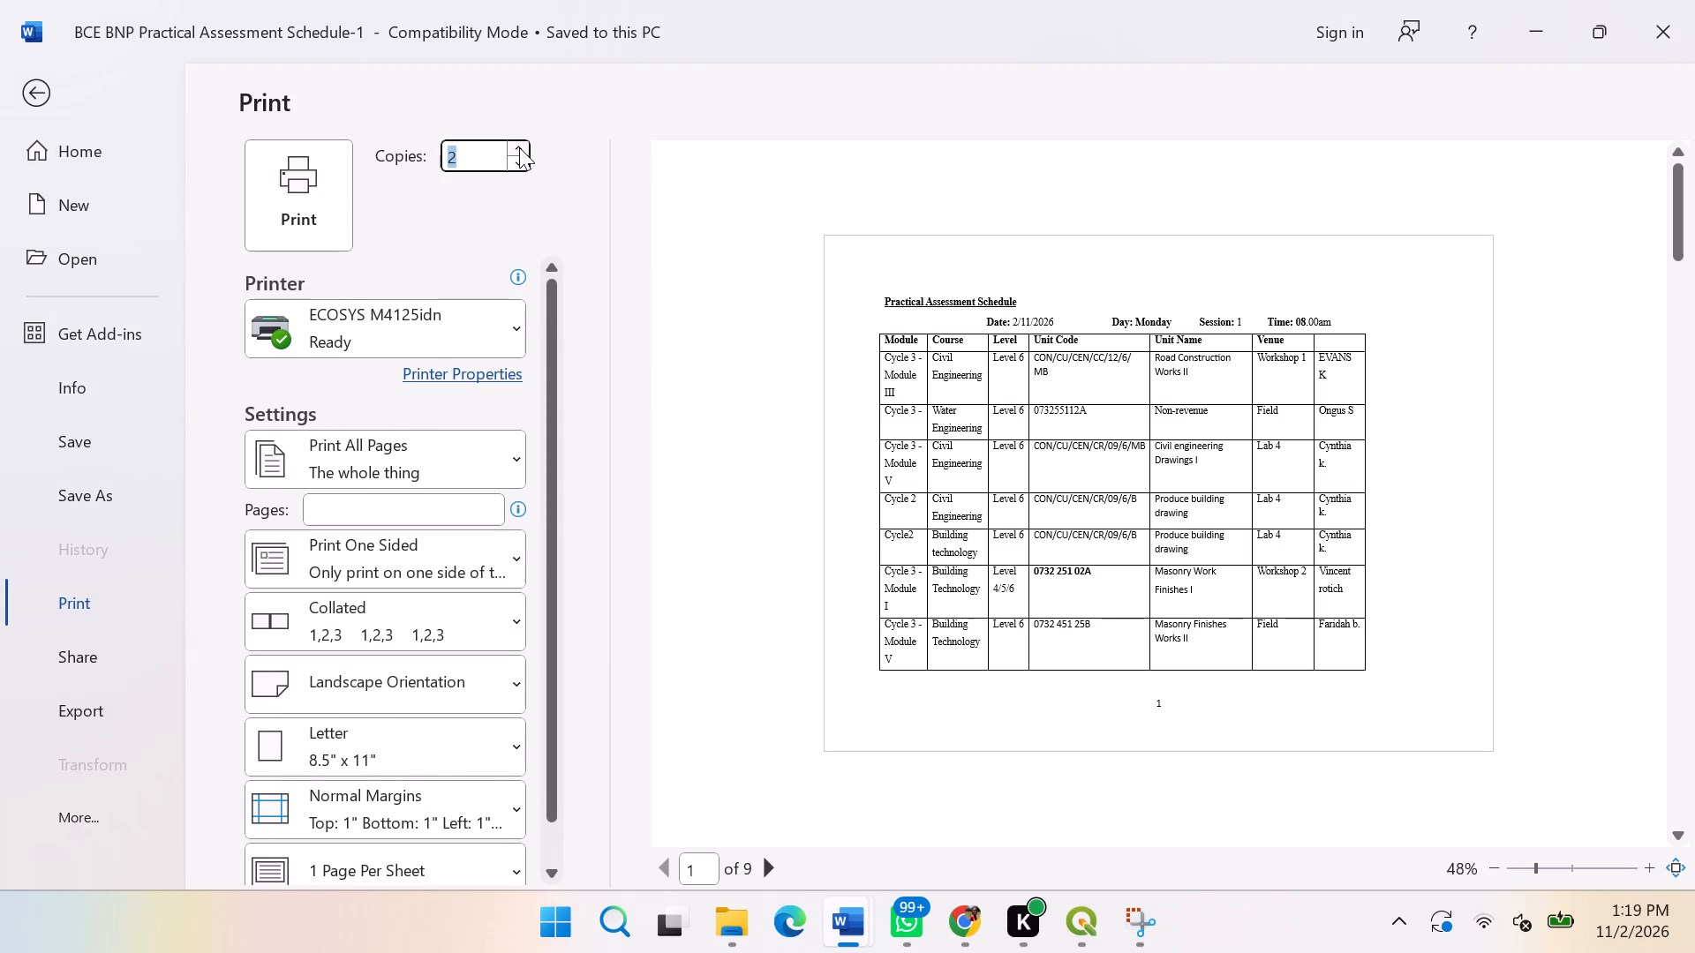
pyautogui.click(312, 191)
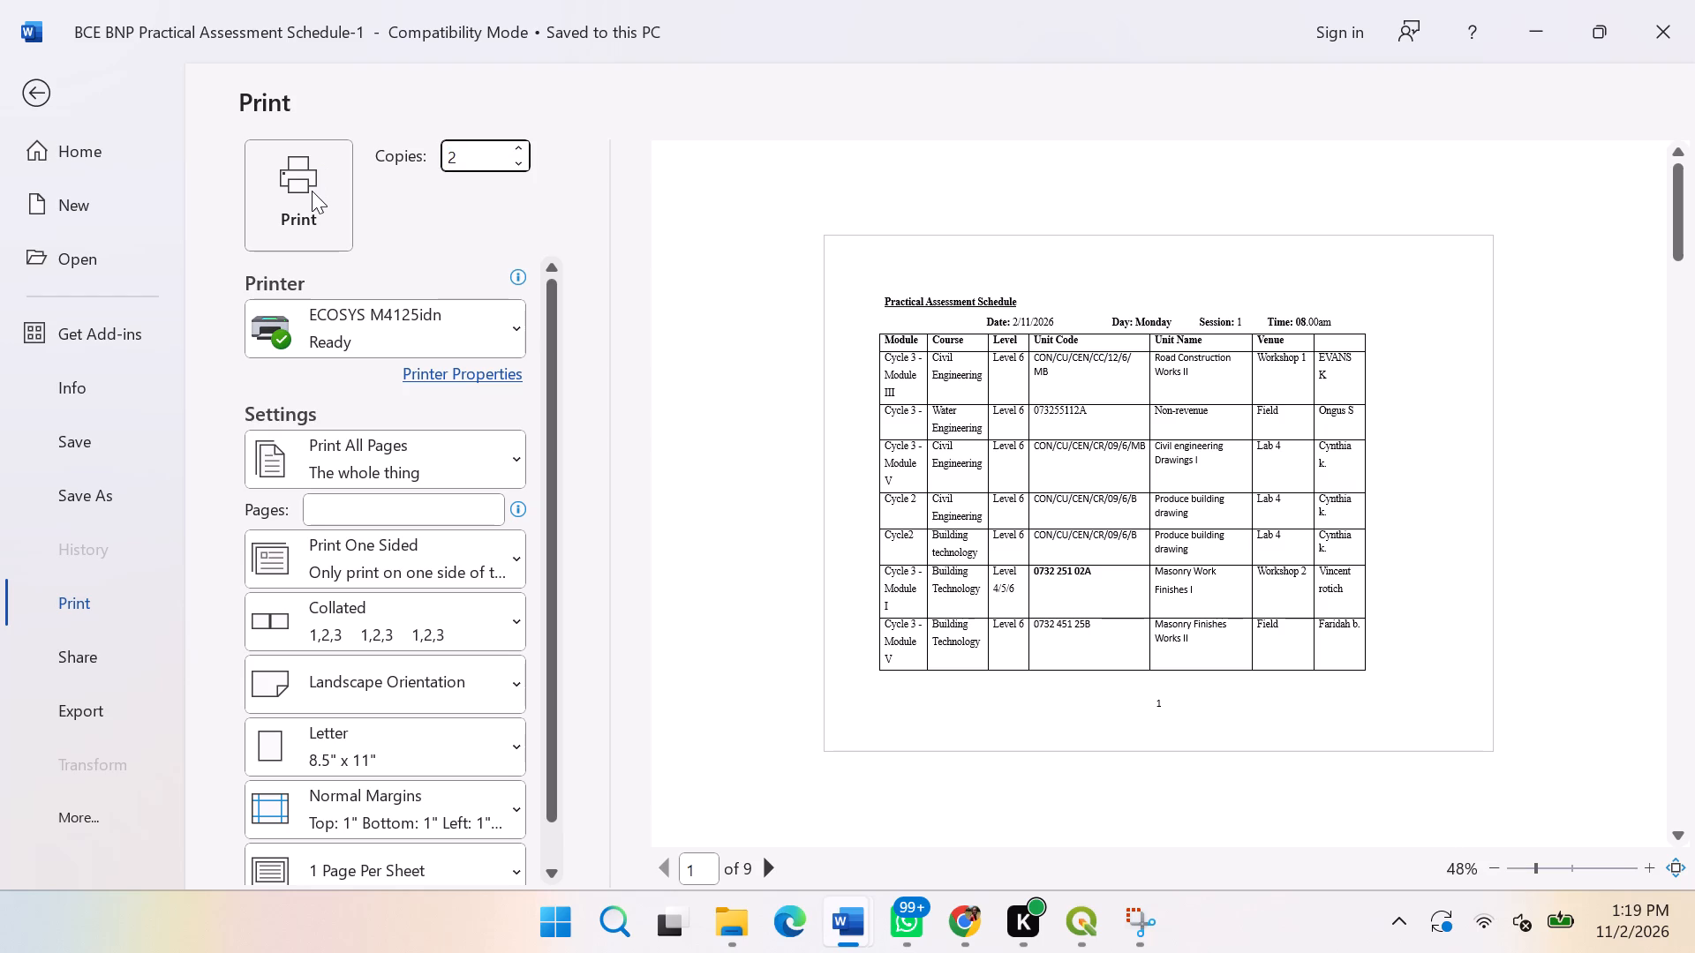